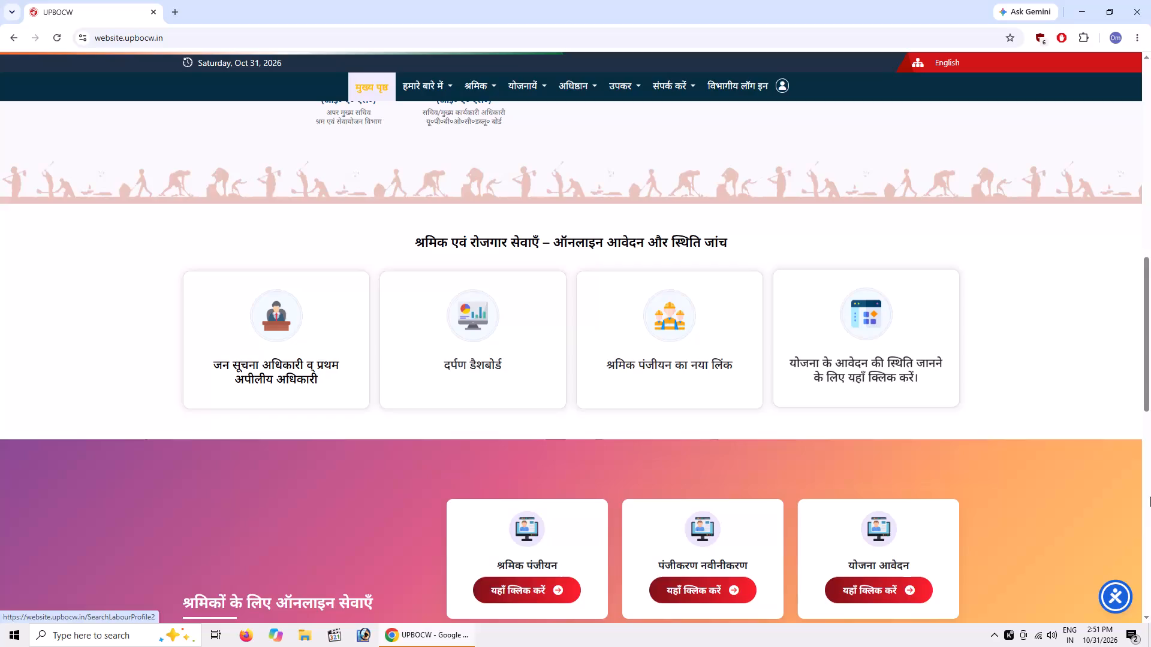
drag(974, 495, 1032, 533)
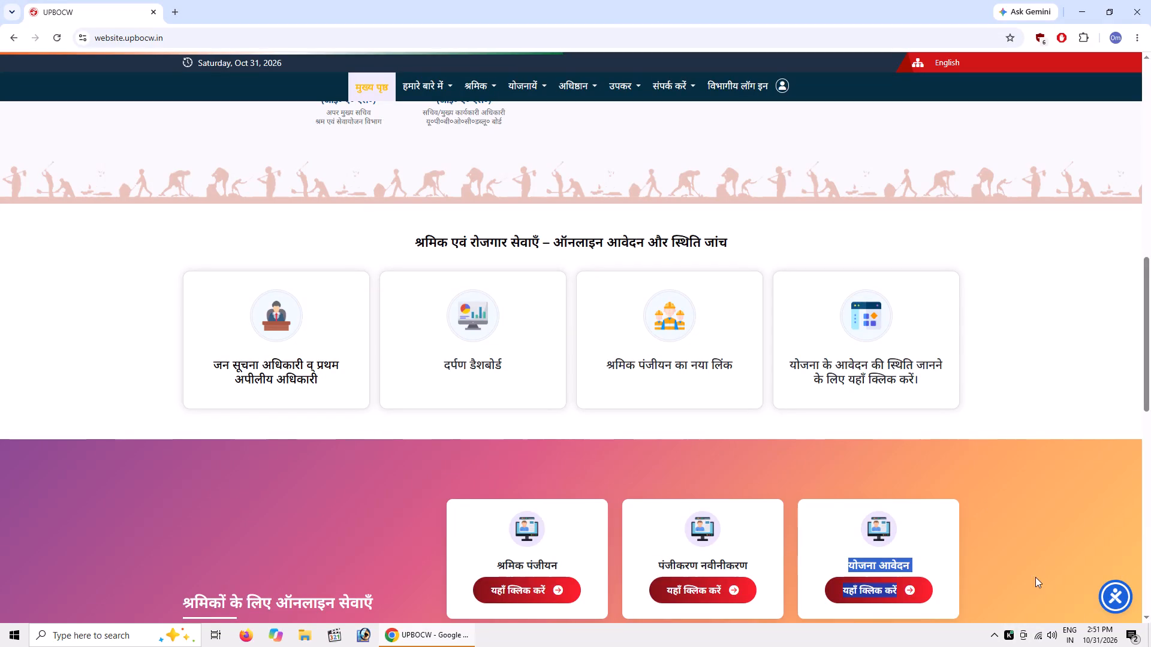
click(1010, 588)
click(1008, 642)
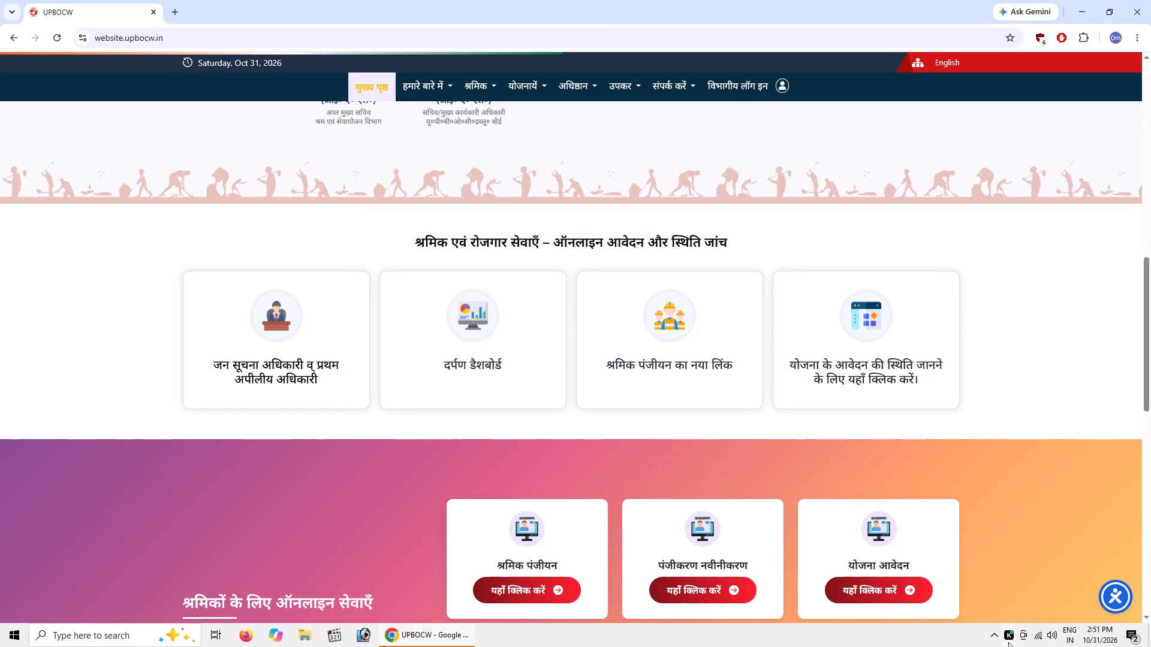
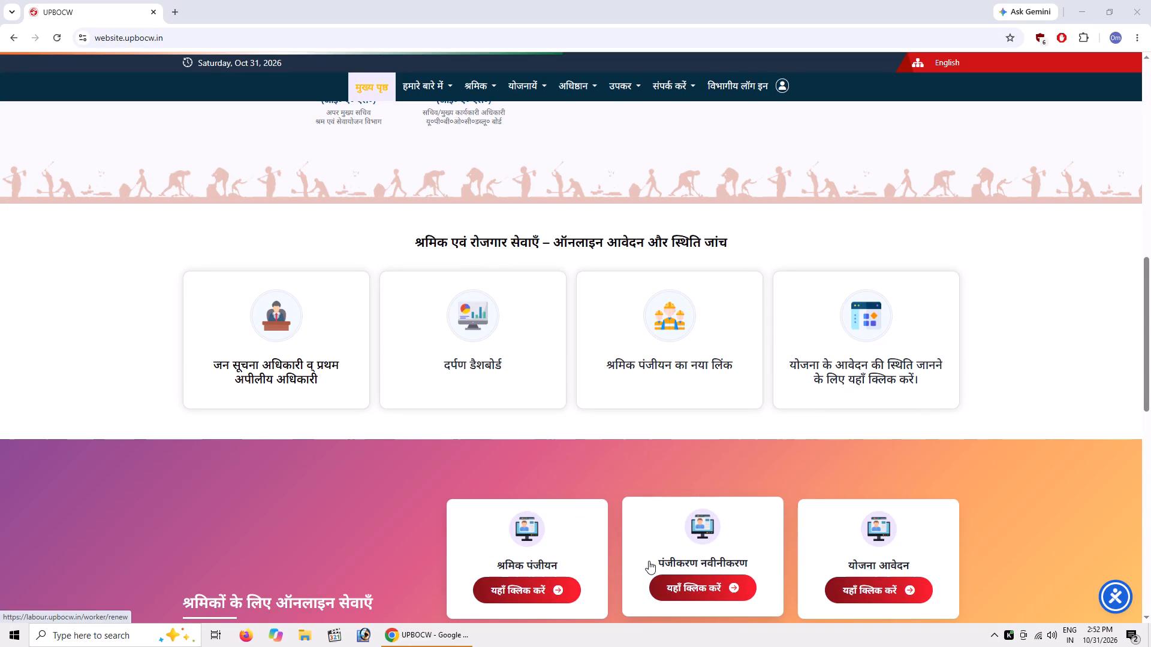
Open the worker registration service (श्रमिक पंजीयन) from the online services for workers on the UPBOCW home page.
scroll(594, 551, down, 4)
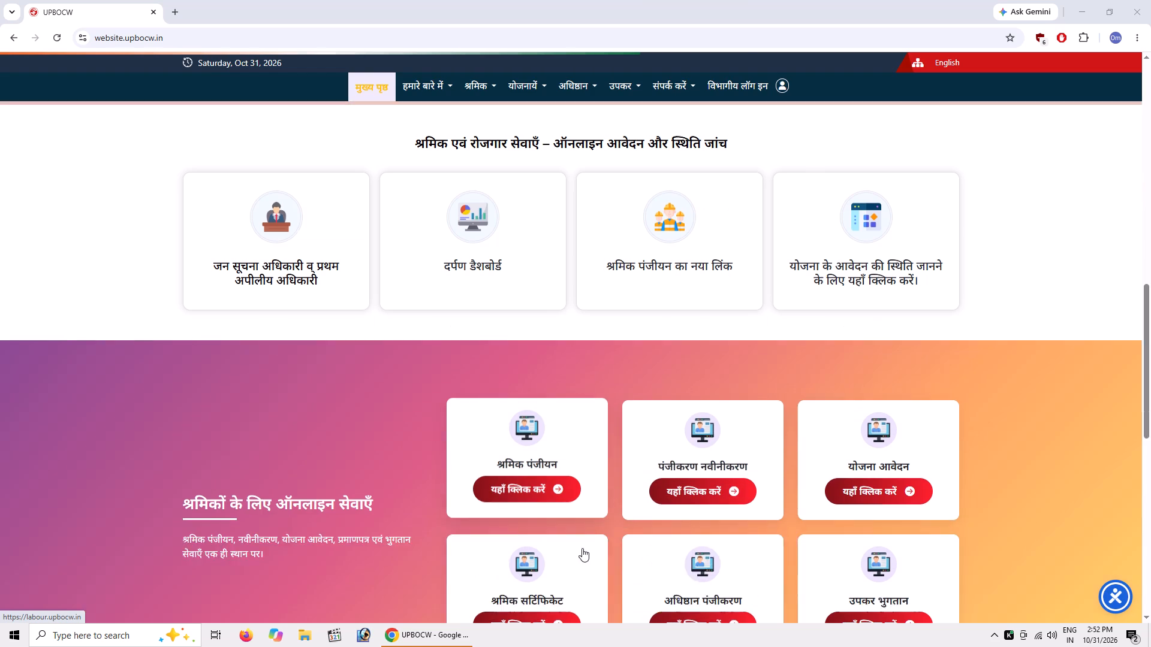
scroll(581, 547, up, 1)
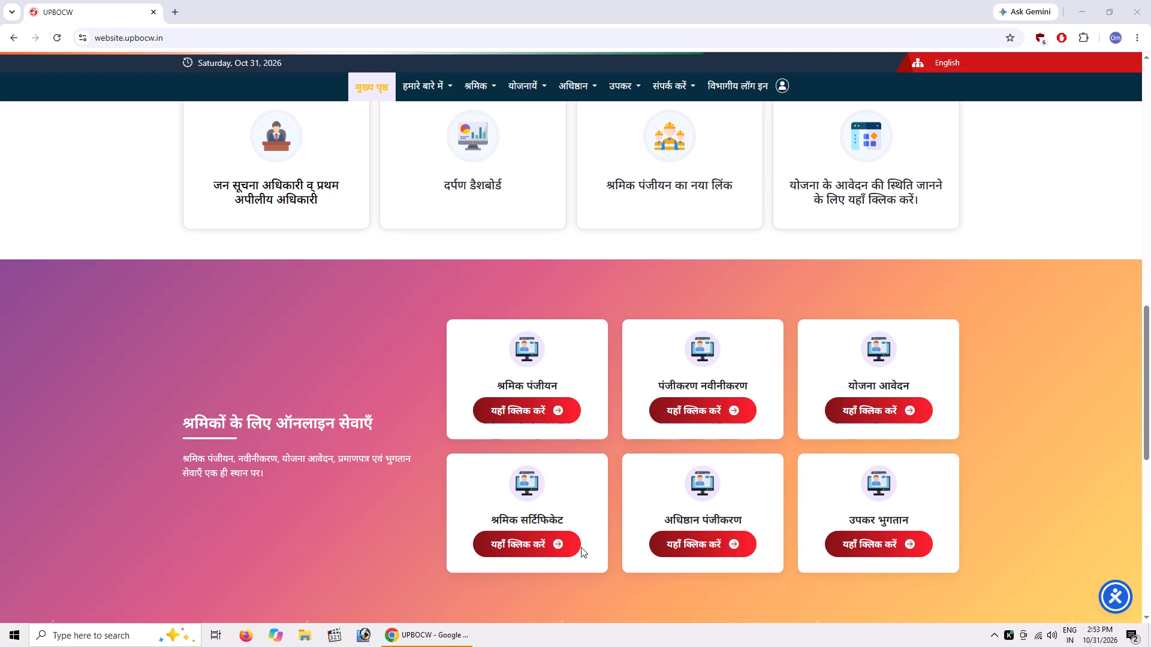
scroll(581, 547, up, 1)
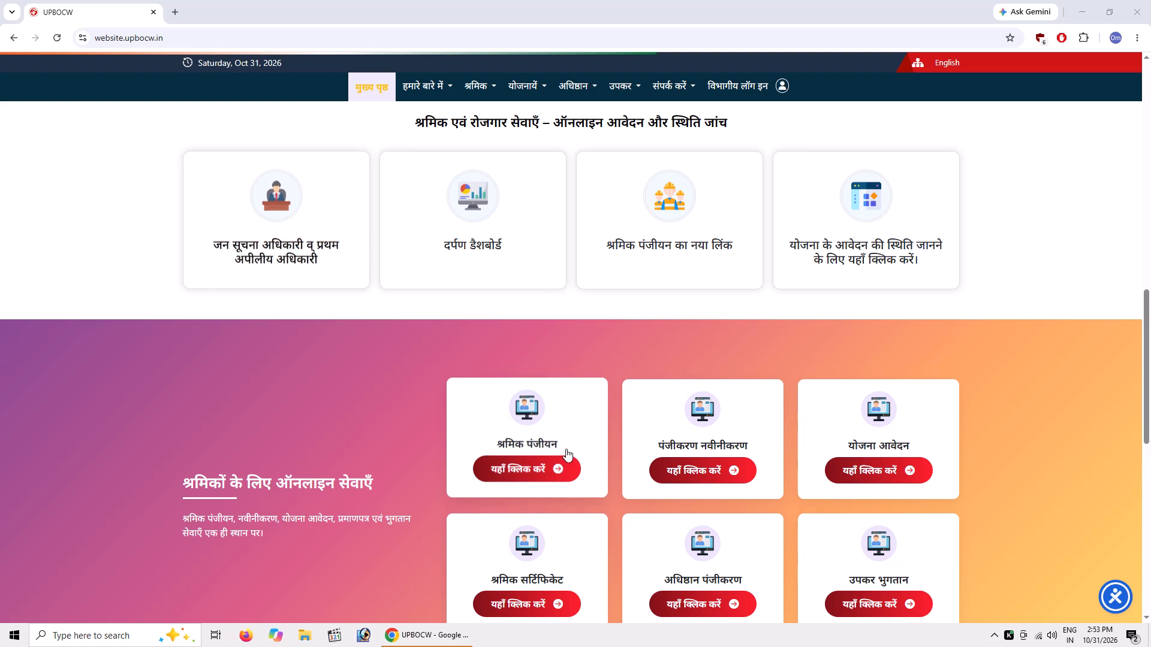
click(533, 465)
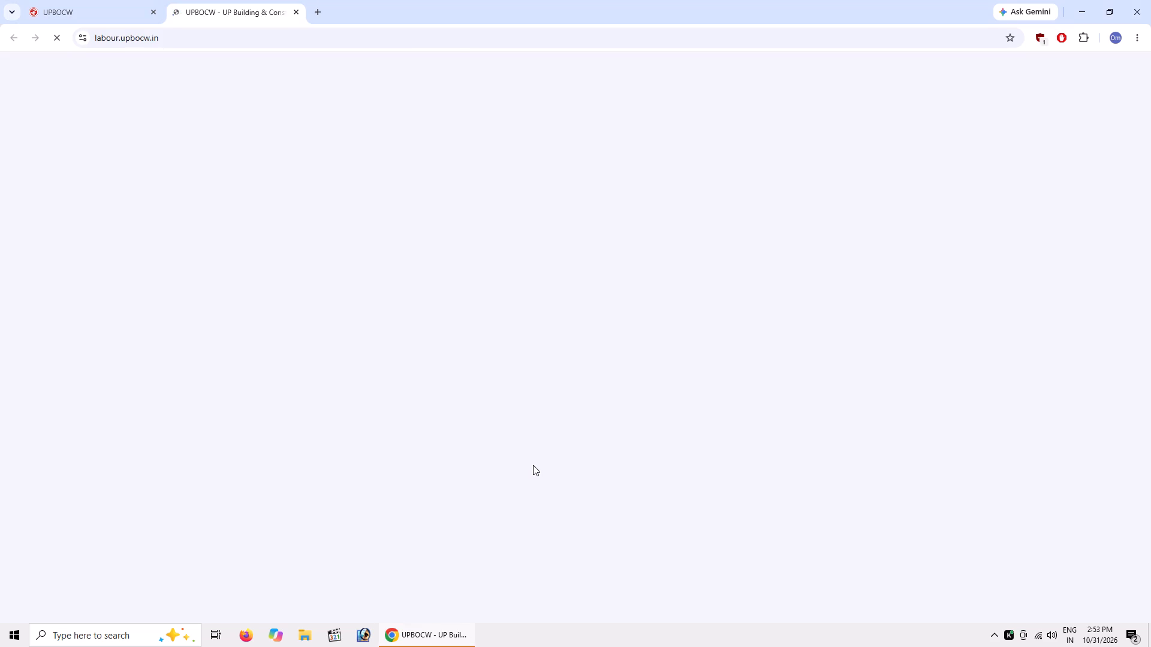
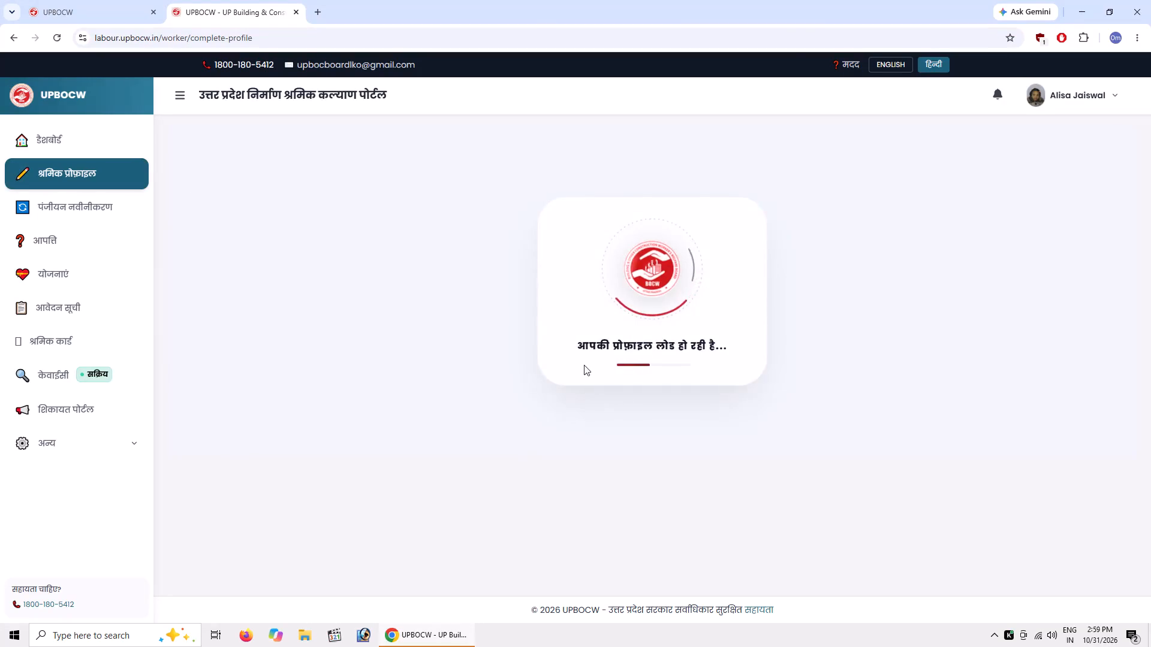
Enter the mother's name in English (माता का नाम) in the additional information of the worker profile's personal details.
scroll(529, 389, down, 4)
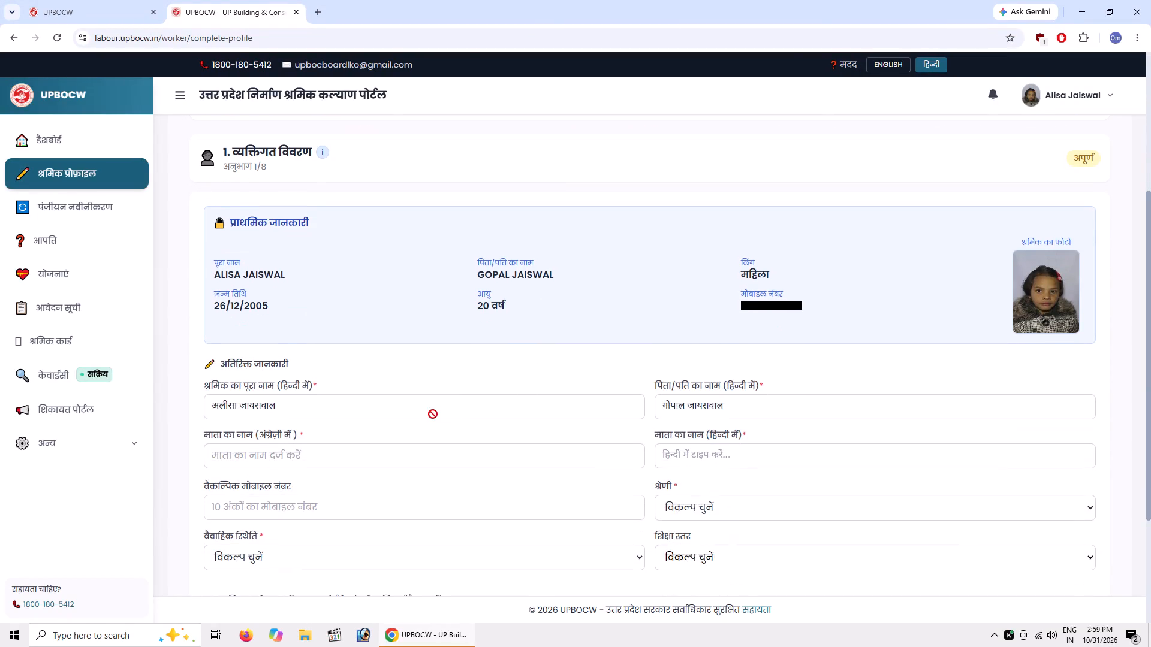
scroll(531, 397, down, 1)
click(263, 399)
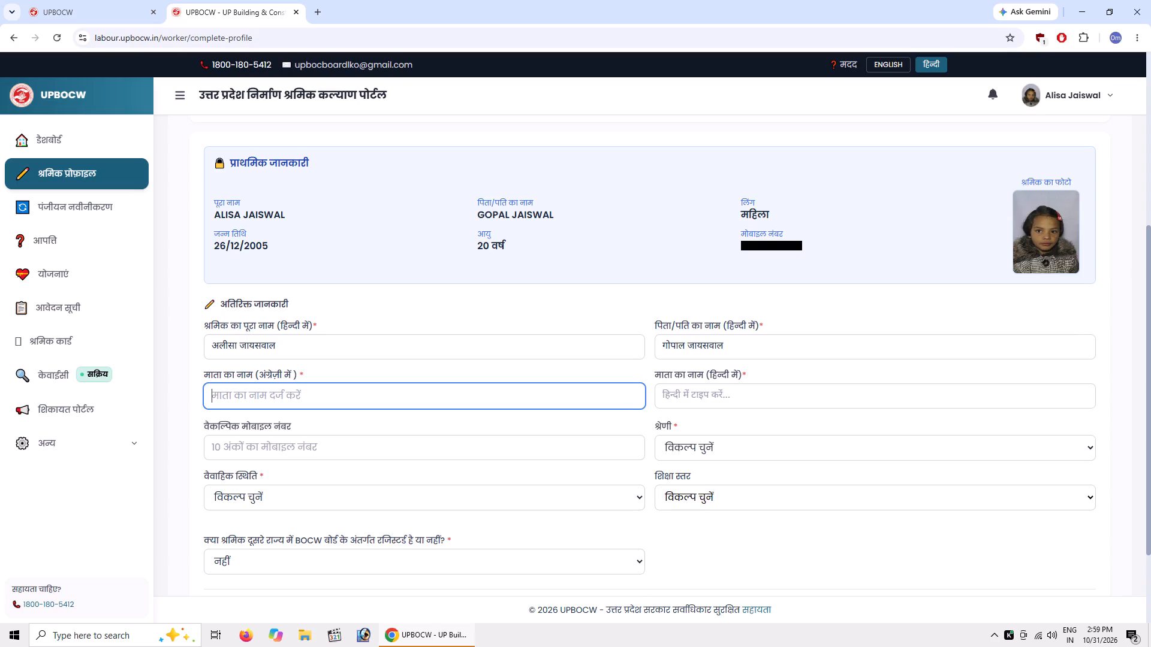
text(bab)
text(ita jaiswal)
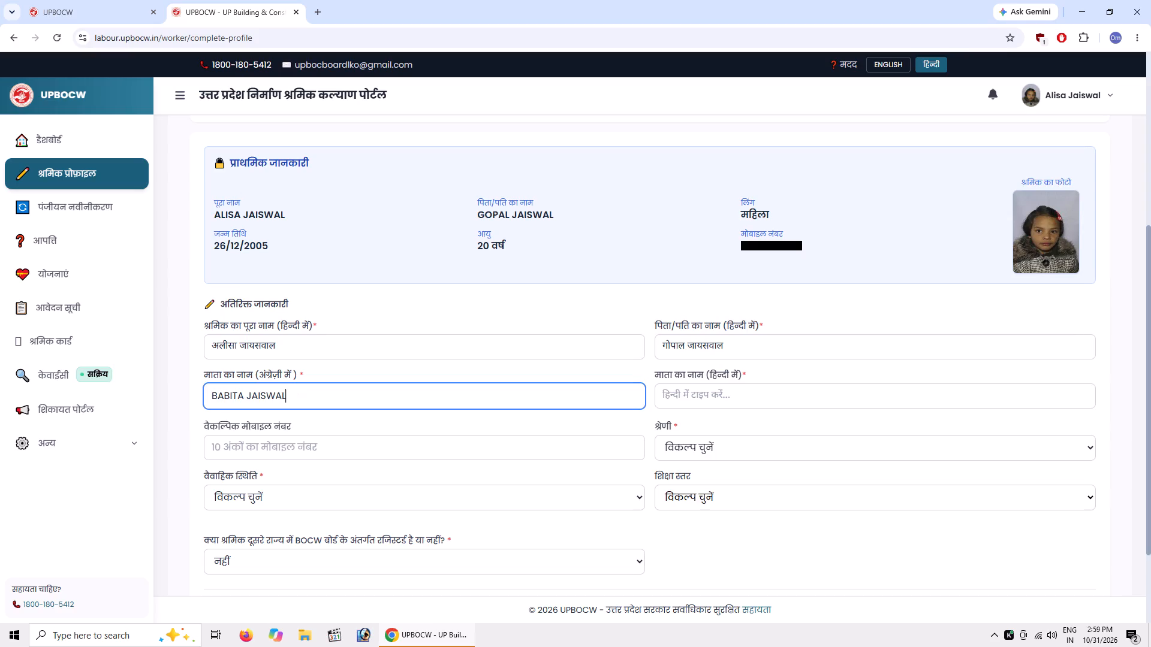
Open the mother's name in Hindi (माता का नाम, हिन्दी में) for editing in the additional information.
click(700, 388)
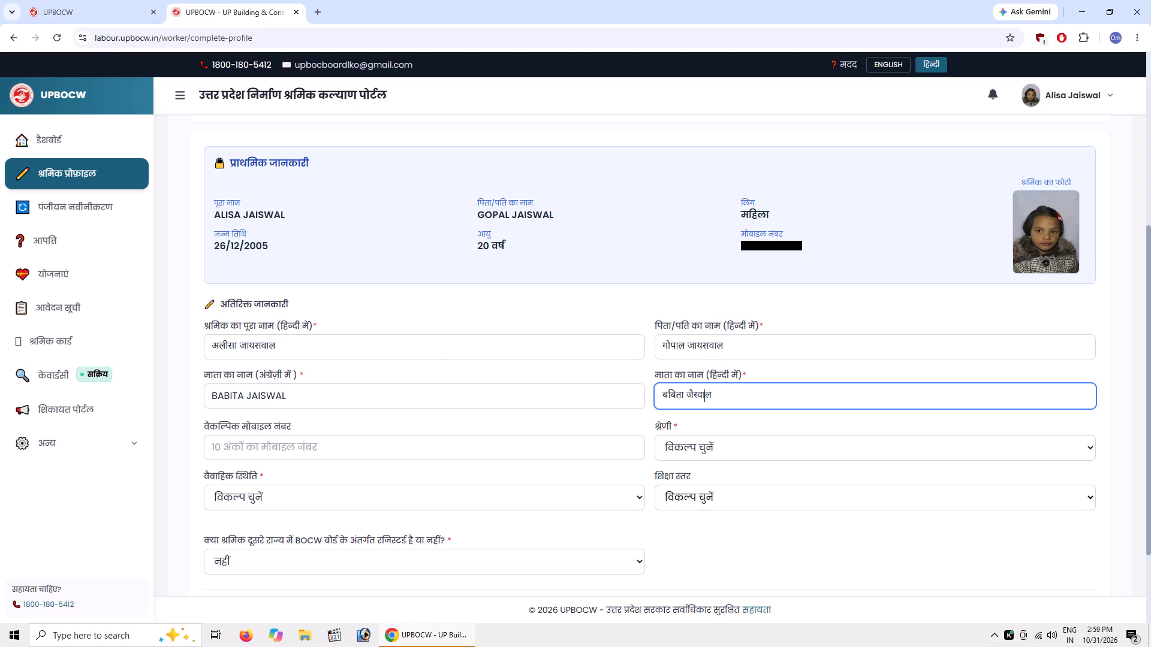
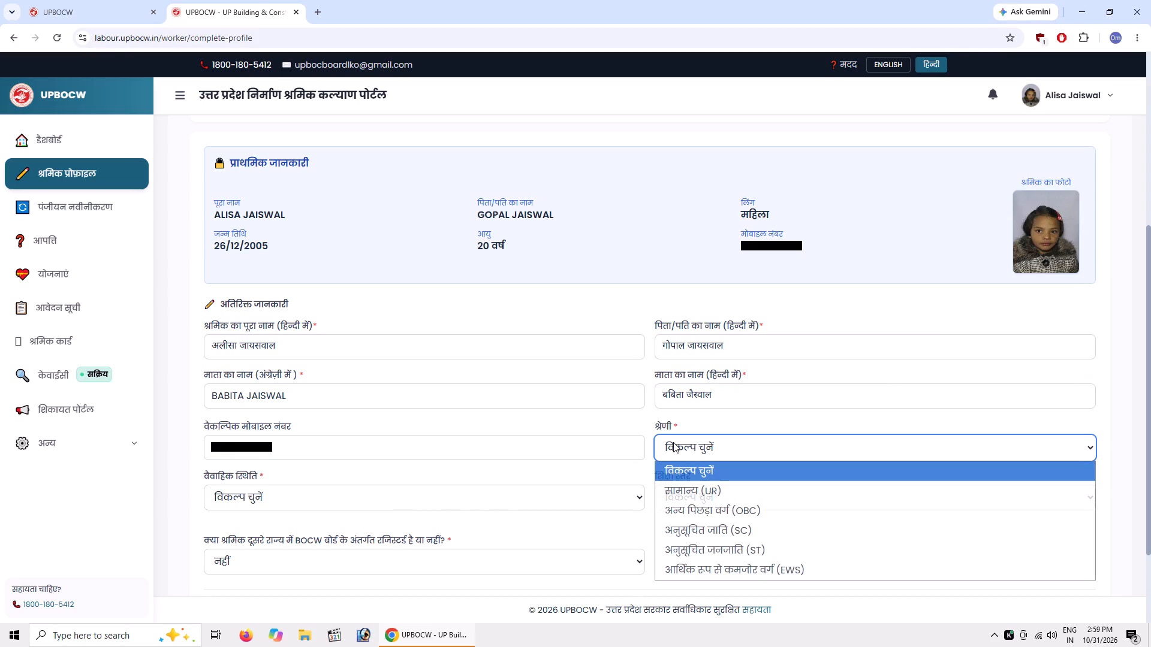
Set the category (श्रेणी) to अन्य पिछड़ा वर्ग (OBC) and the marital status (वैवाहिक स्थिति) to अविवाहित in the additional information.
click(674, 510)
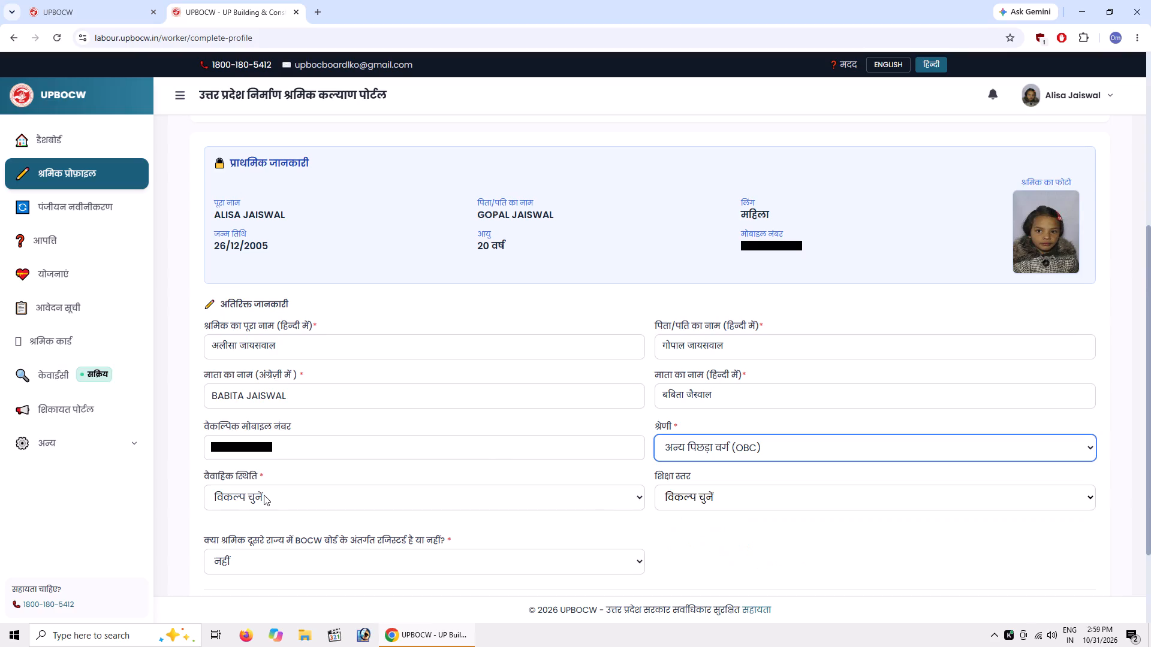
click(264, 498)
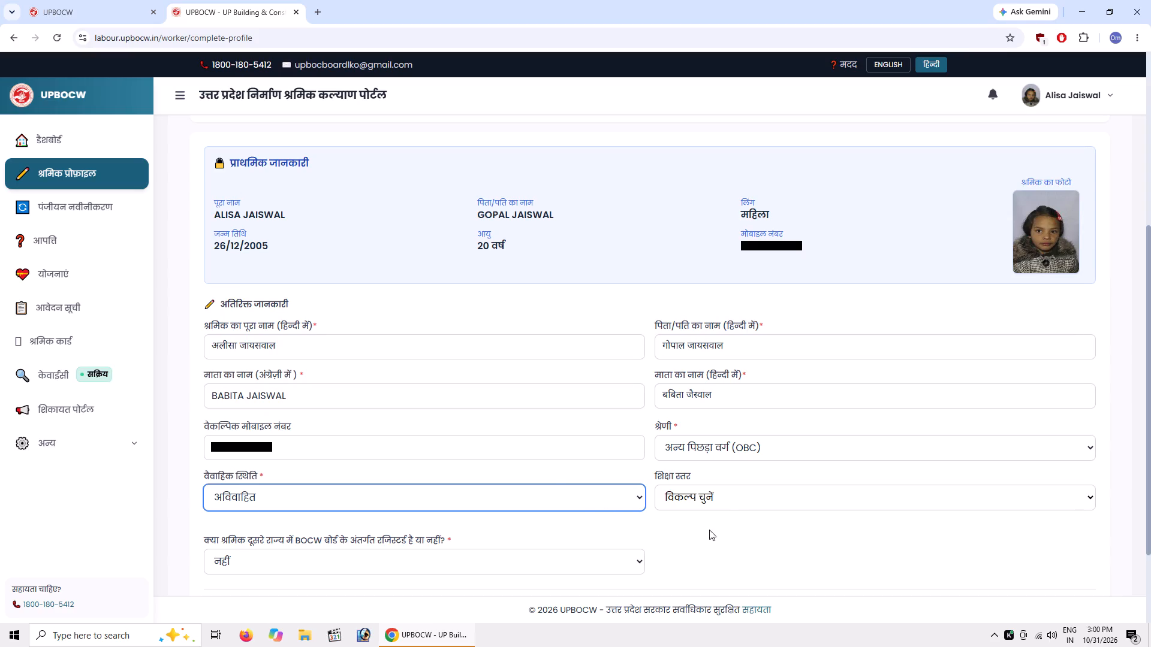
Set the worker's education level (शिक्षा स्तर) to इंटरमीडिएट (11-12).
click(710, 500)
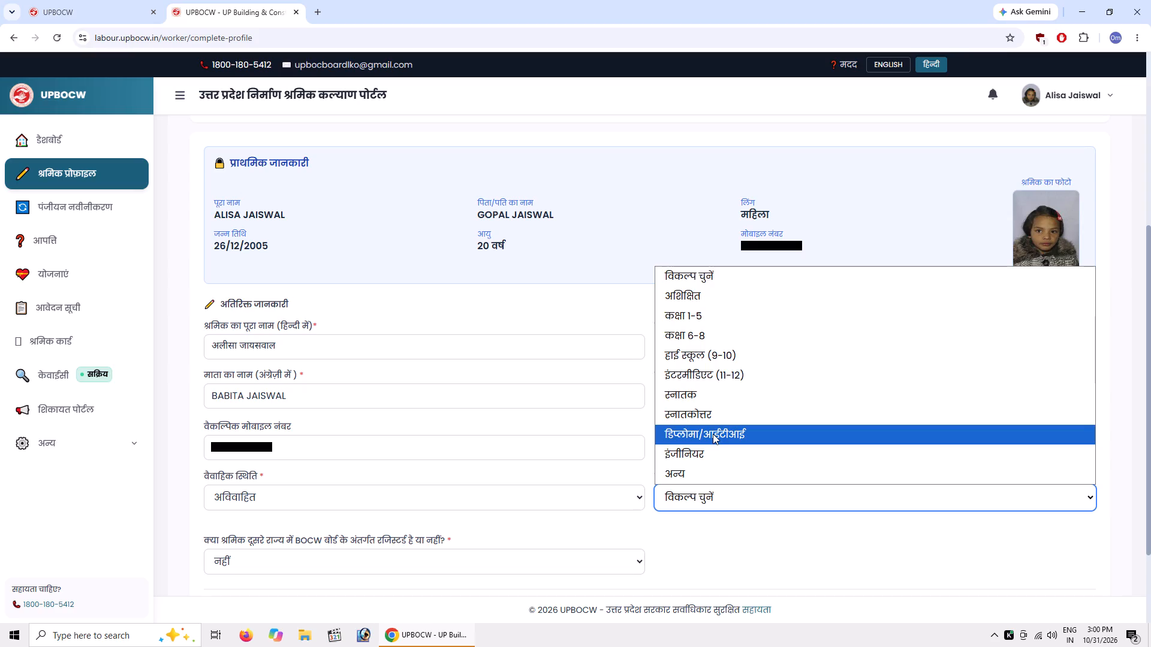
click(727, 368)
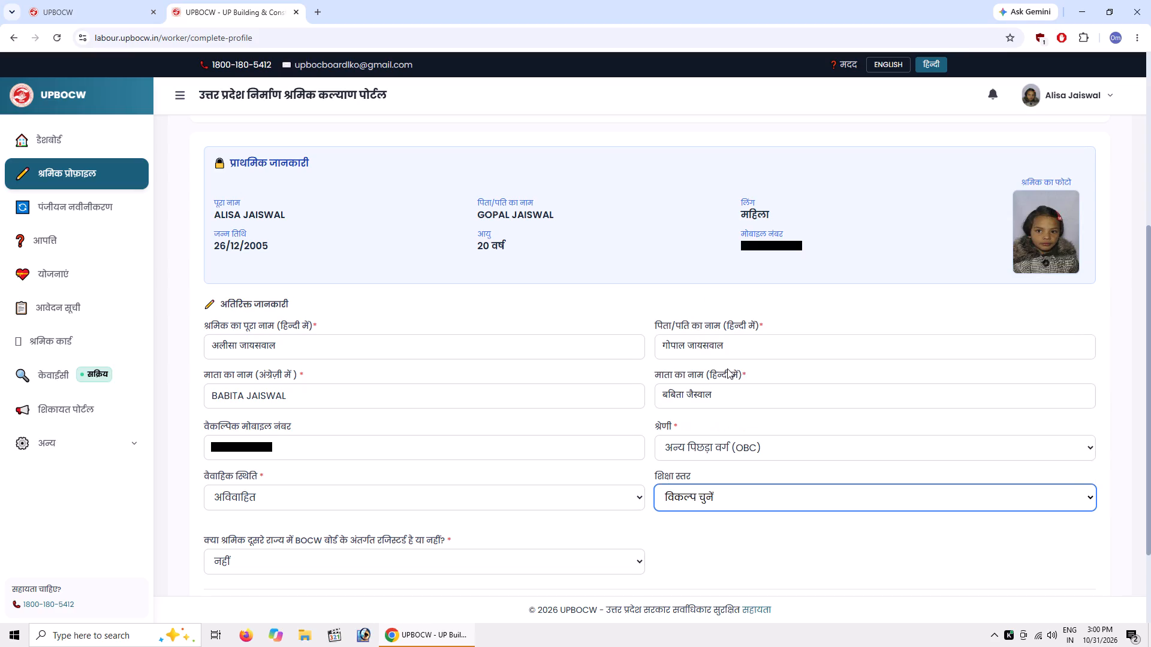
Review the answer choice for whether the worker is registered under a BOCW board in another state.
scroll(537, 443, down, 4)
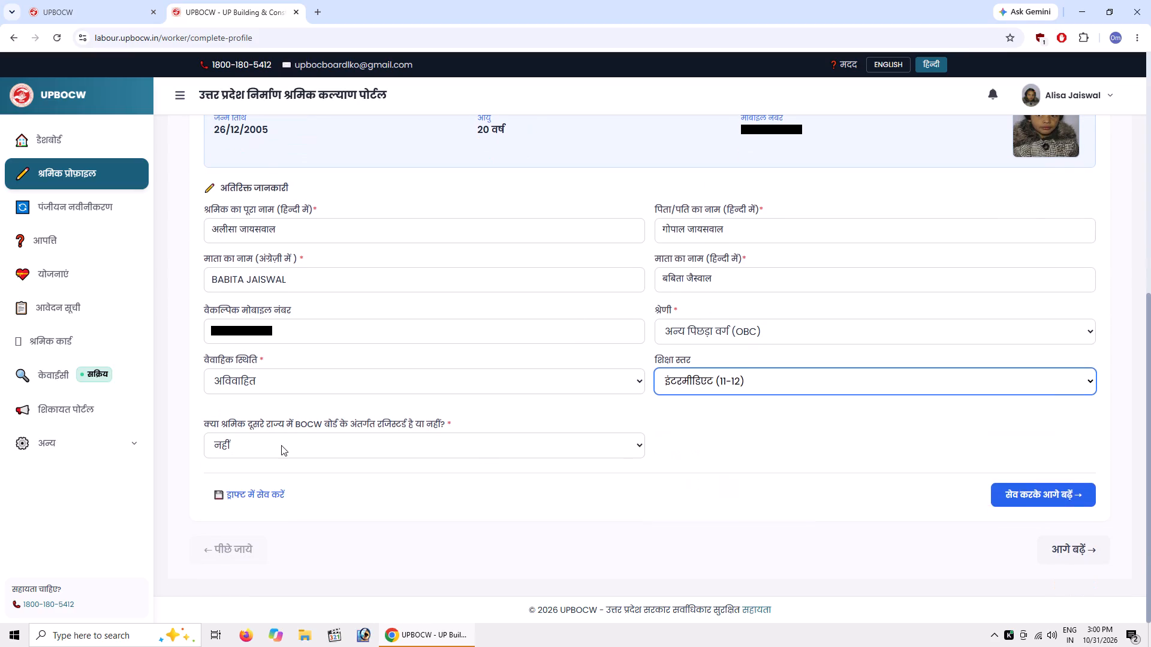
click(281, 445)
click(281, 445)
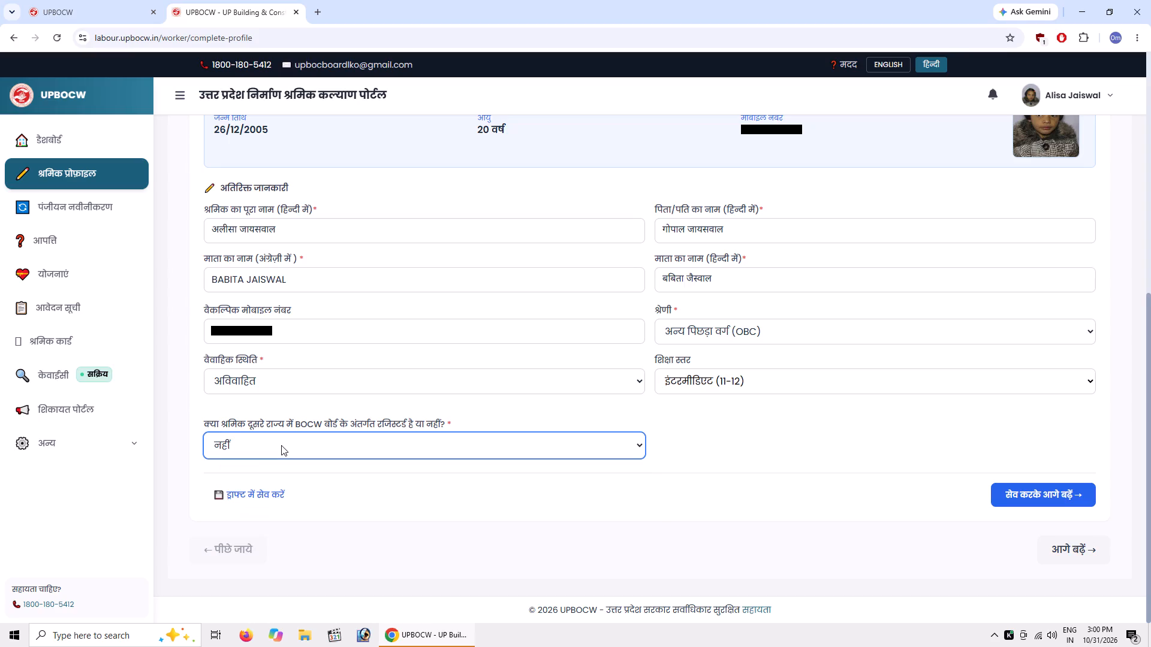
scroll(493, 442, down, 2)
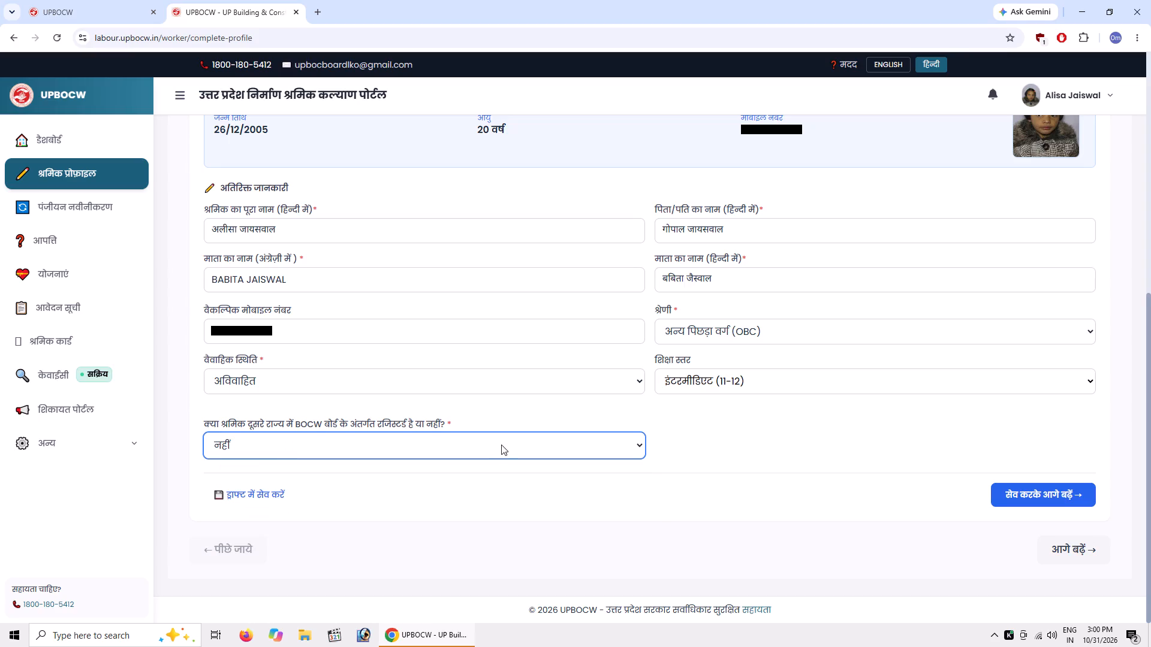
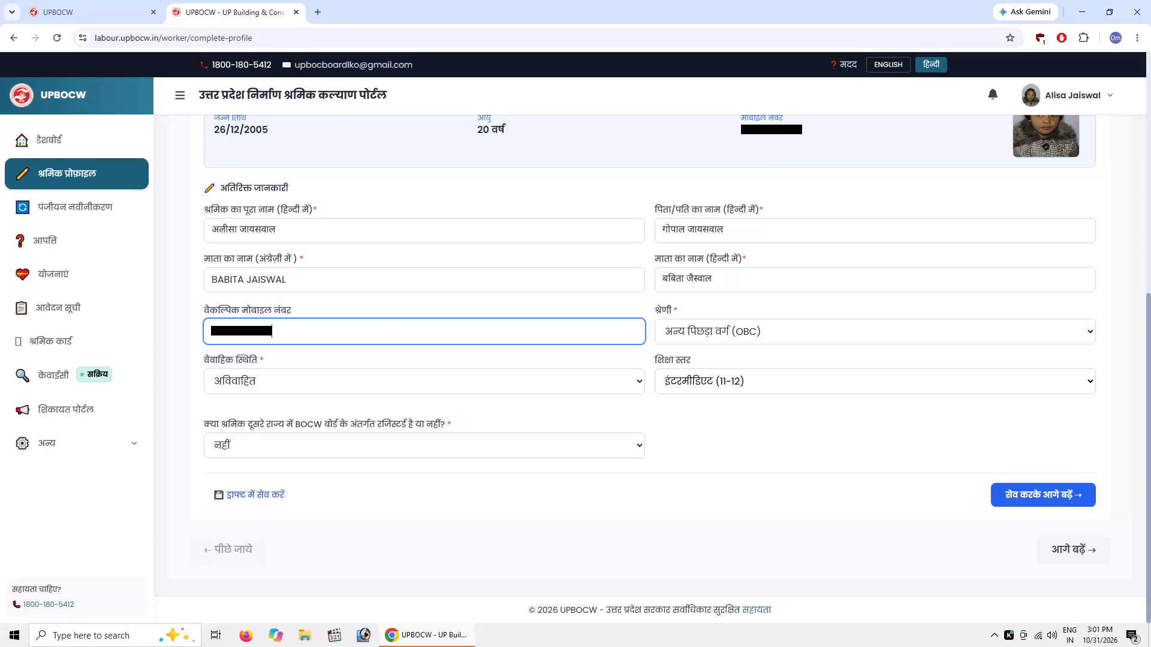
Clear the alternate mobile number (वैकल्पिक मोबाइल नंबर) in the additional information.
key(BackSpace)
key(BackSpace)
key(BackSpace)
key(BackSpace)
key(BackSpace)
key(BackSpace)
key(BackSpace)
key(BackSpace)
key(BackSpace)
key(BackSpace)
key(BackSpace)
key(BackSpace)
key(BackSpace)
key(BackSpace)
key(BackSpace)
key(BackSpace)
key(BackSpace)
key(BackSpace)
key(BackSpace)
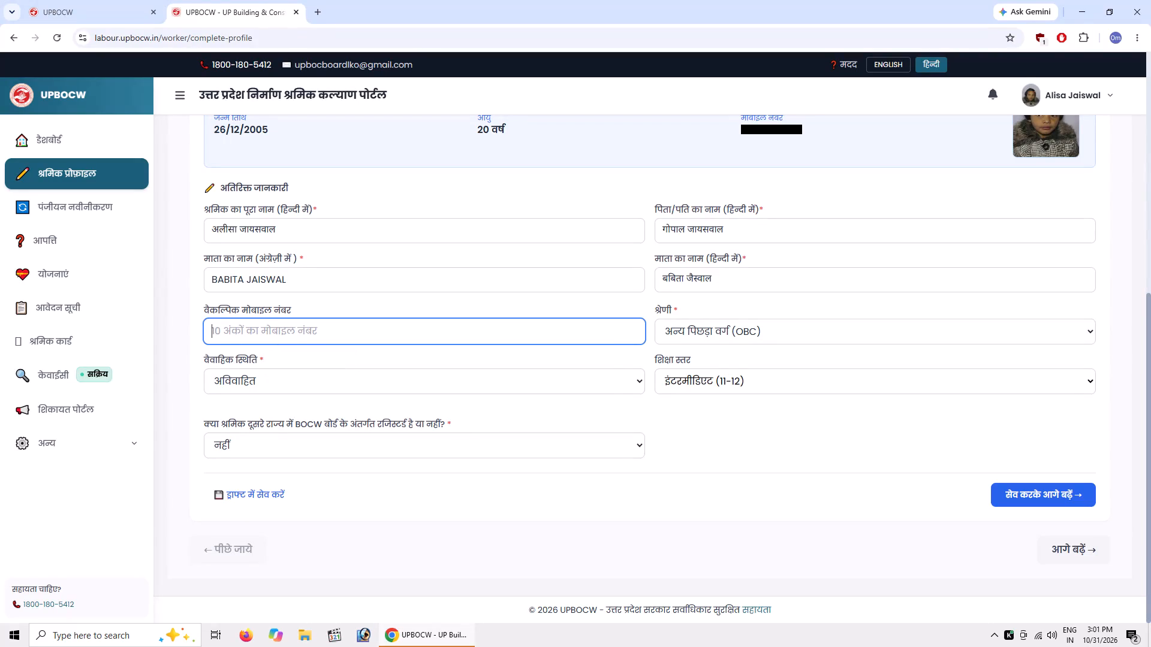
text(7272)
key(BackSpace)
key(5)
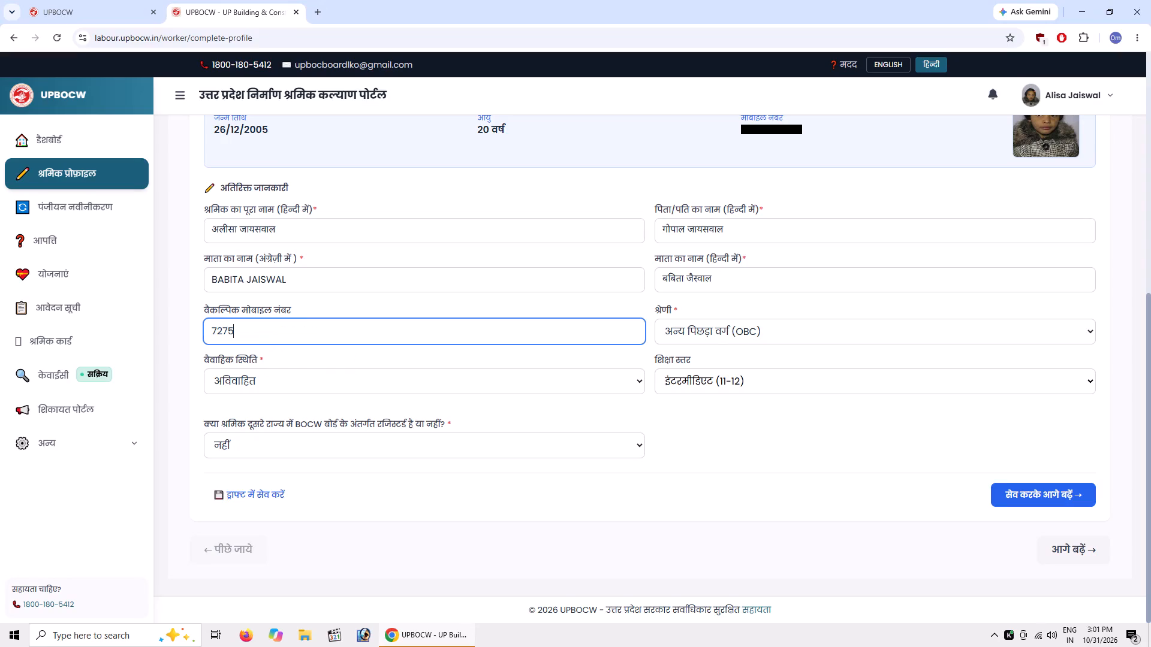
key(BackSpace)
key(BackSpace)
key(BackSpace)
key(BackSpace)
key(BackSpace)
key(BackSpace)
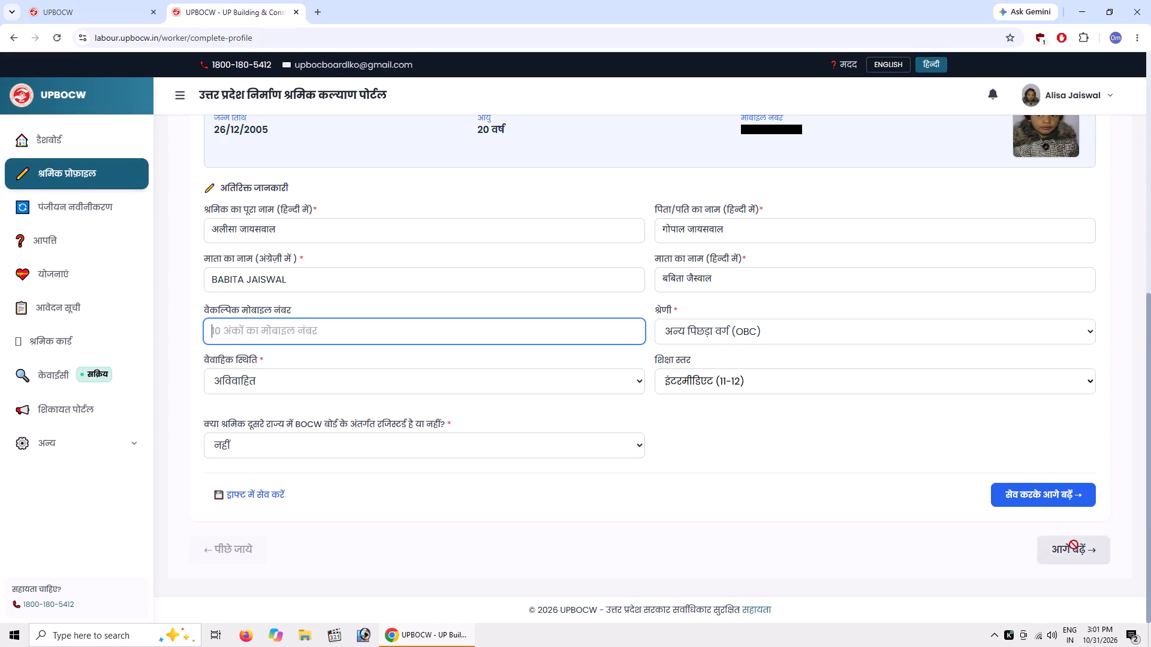
Save the personal details and proceed to the family identity/ration card (परिवार पहचान/राशन कार्ड) section.
click(1032, 492)
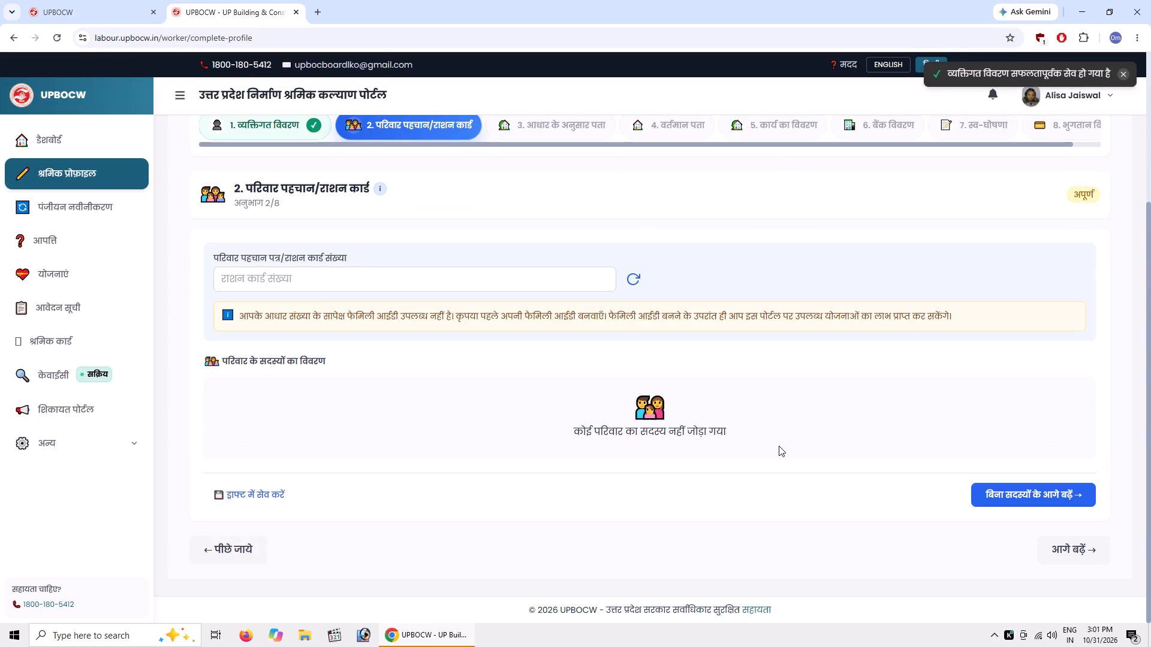
Reopen the personal details (व्यक्तिगत विवरण) section and check the saved additional information.
click(256, 129)
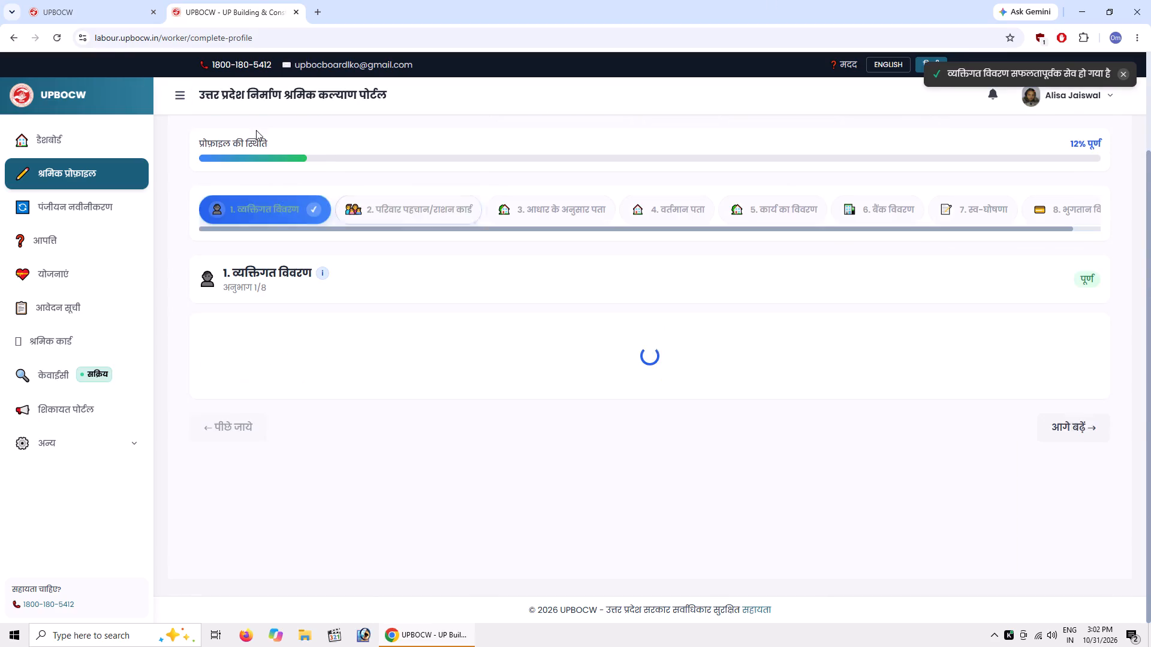
scroll(266, 448, down, 3)
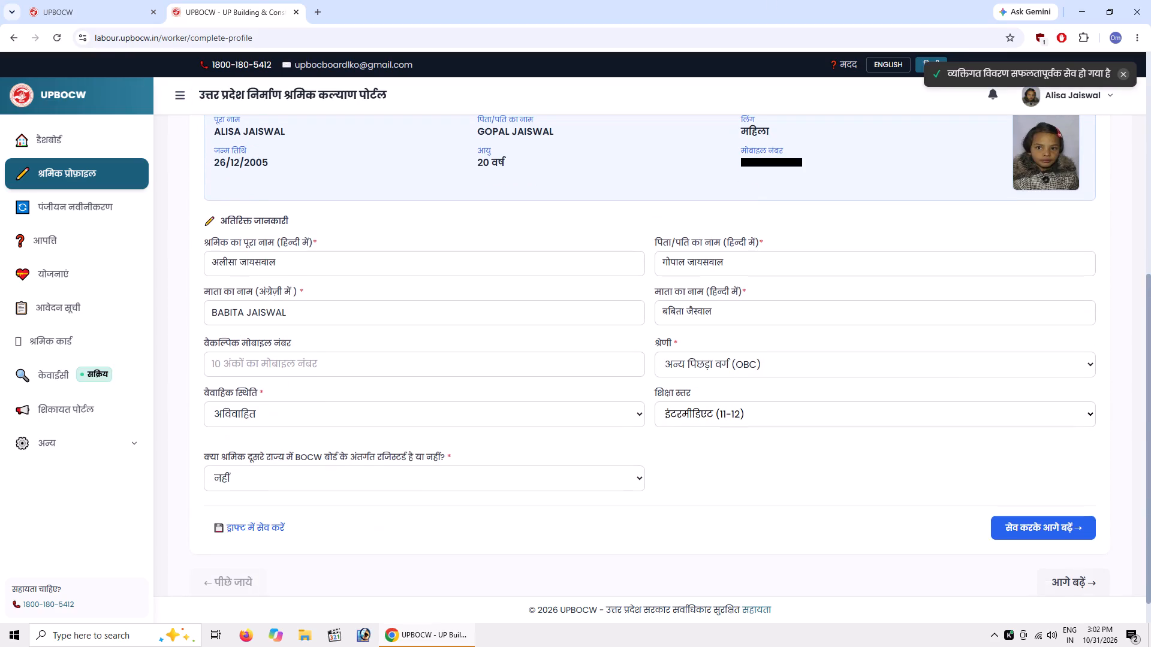
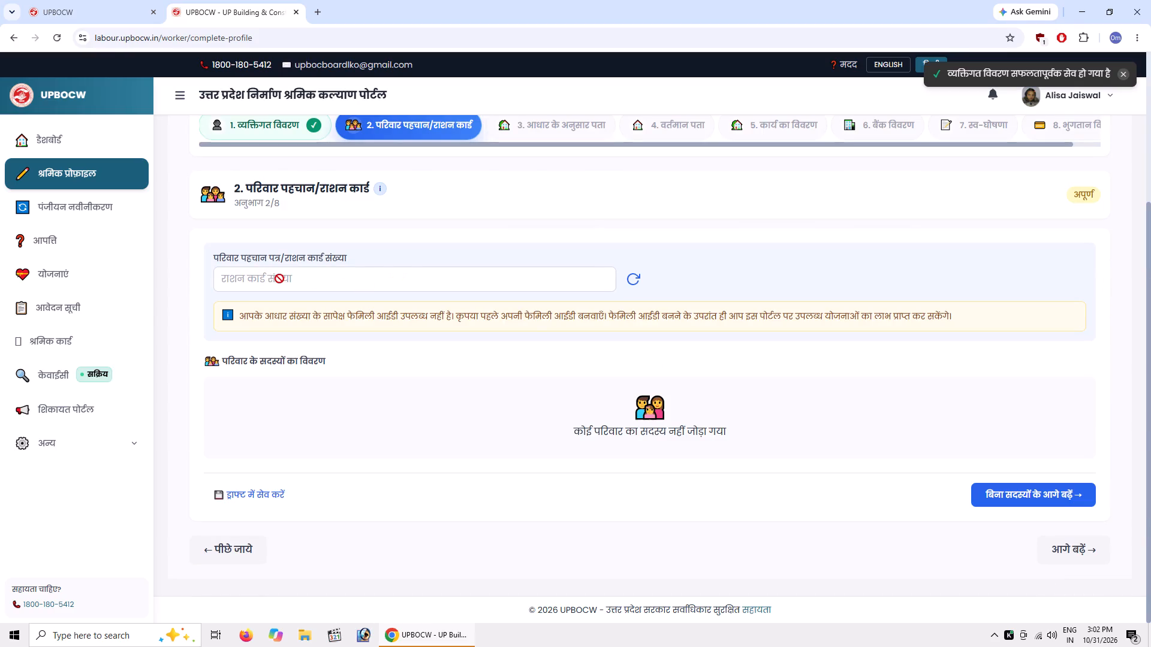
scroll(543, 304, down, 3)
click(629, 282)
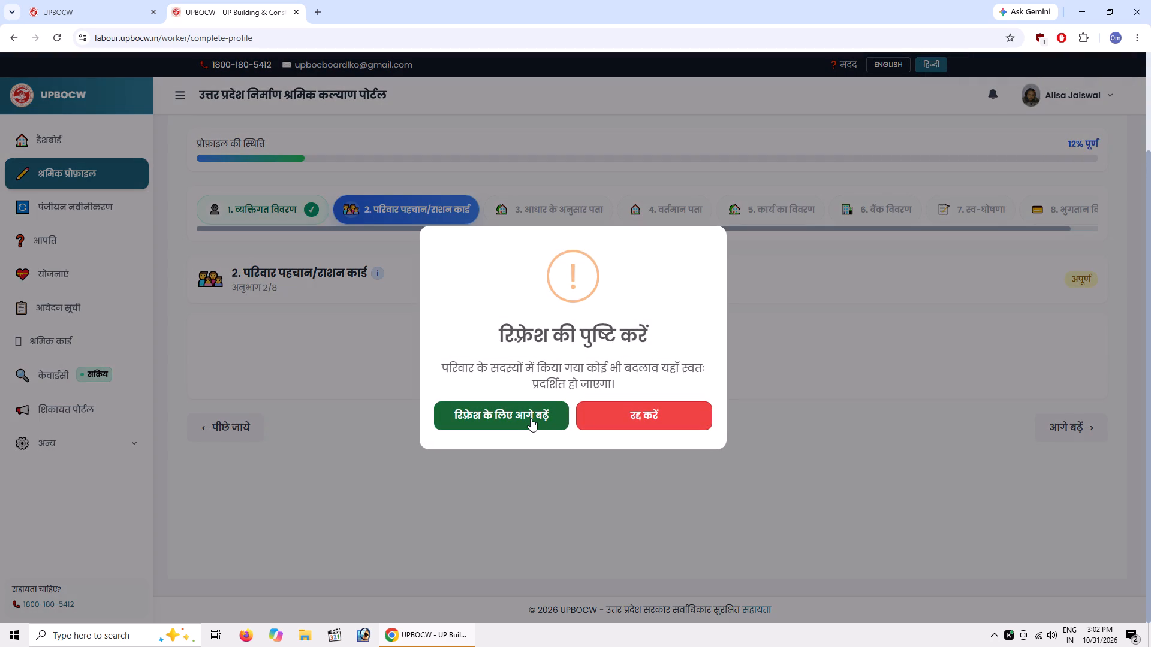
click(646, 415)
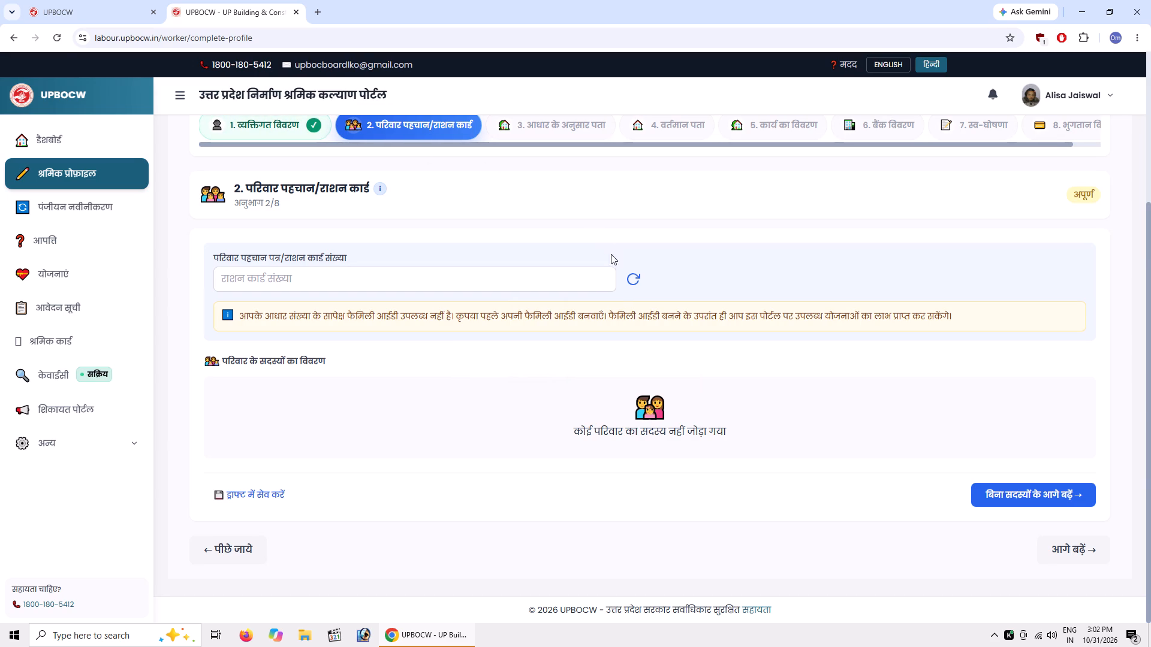
Set the tehsil (तहसील) to सगड़ी in the address as per Aadhaar (आधार के अनुसार पता) section.
scroll(614, 302, down, 2)
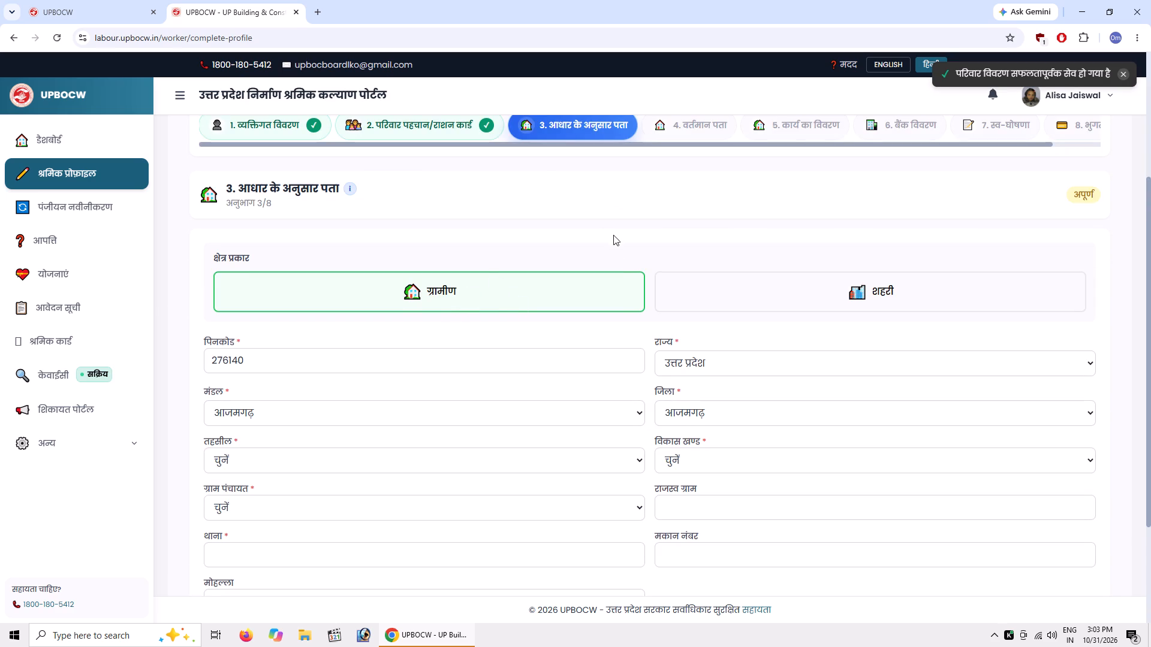
scroll(613, 321, down, 1)
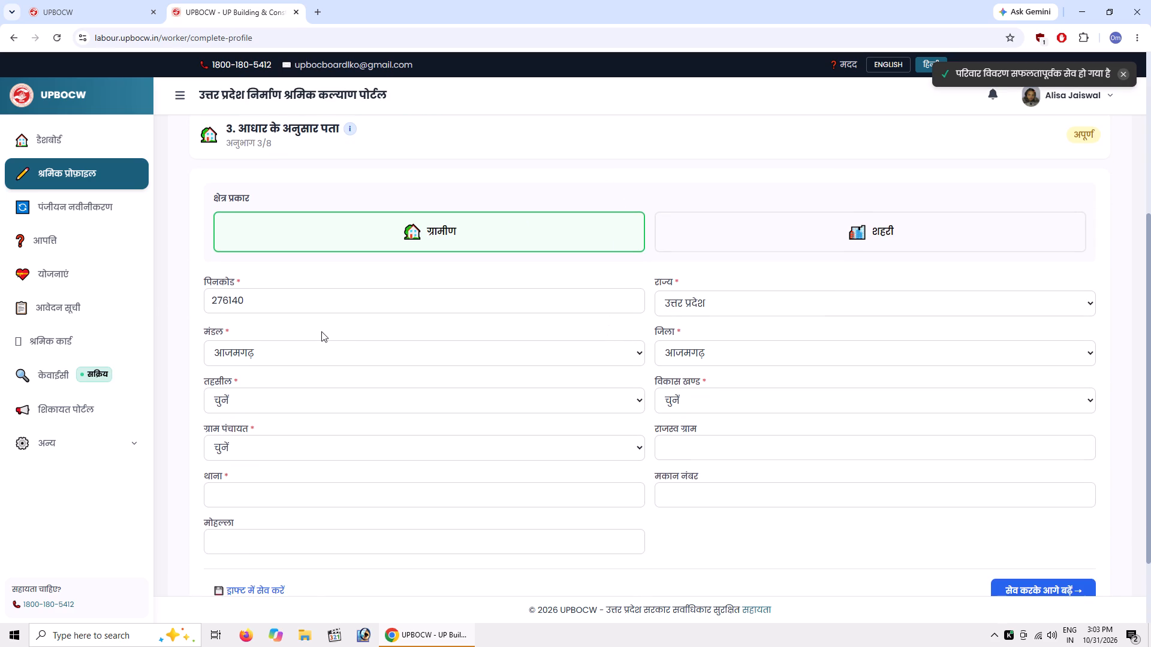
scroll(321, 331, down, 1)
click(280, 338)
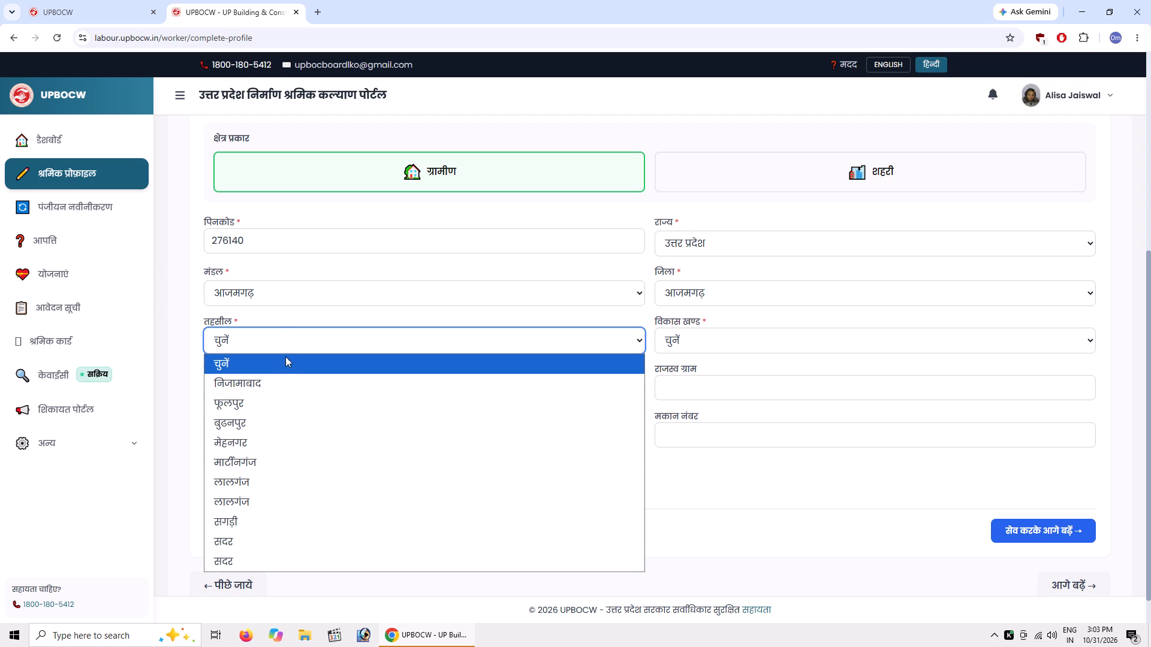
scroll(275, 409, down, 2)
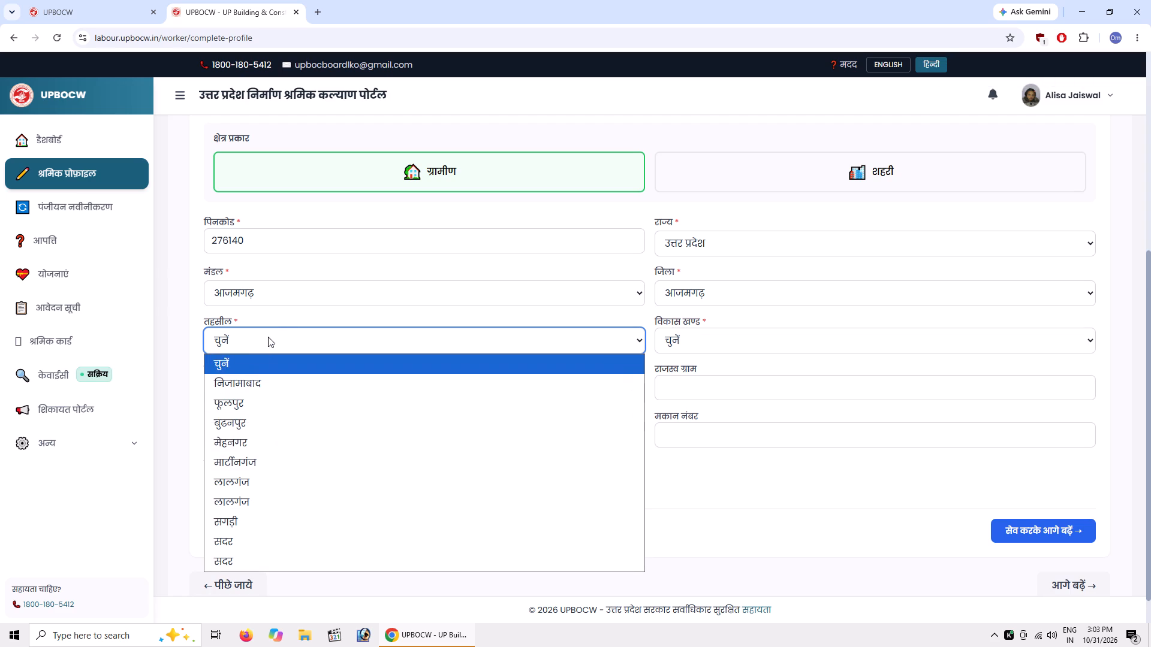
double_click(268, 337)
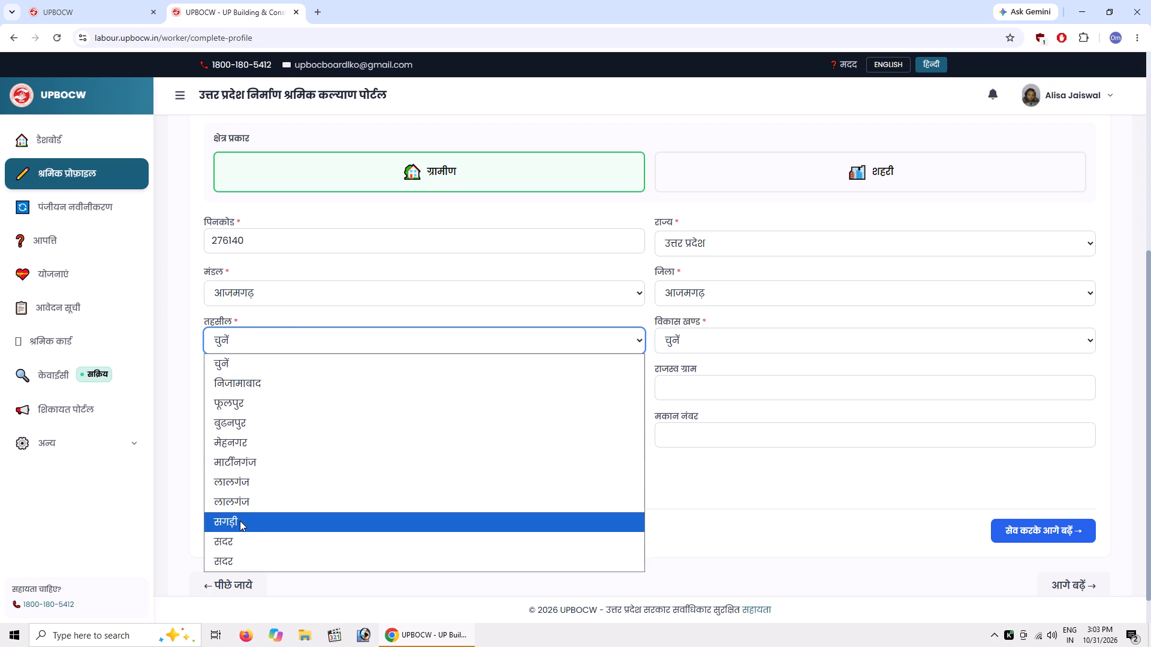
click(240, 521)
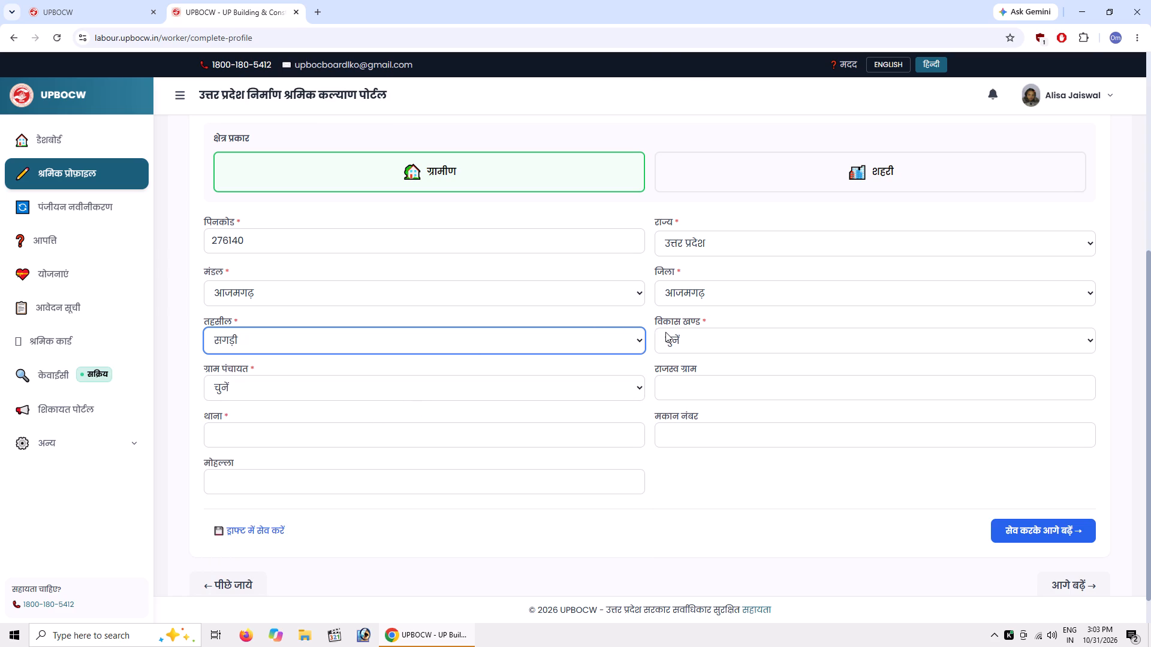
Set the development block (विकास खण्ड) of the Aadhaar address to अजमतगढ़.
click(665, 332)
click(543, 340)
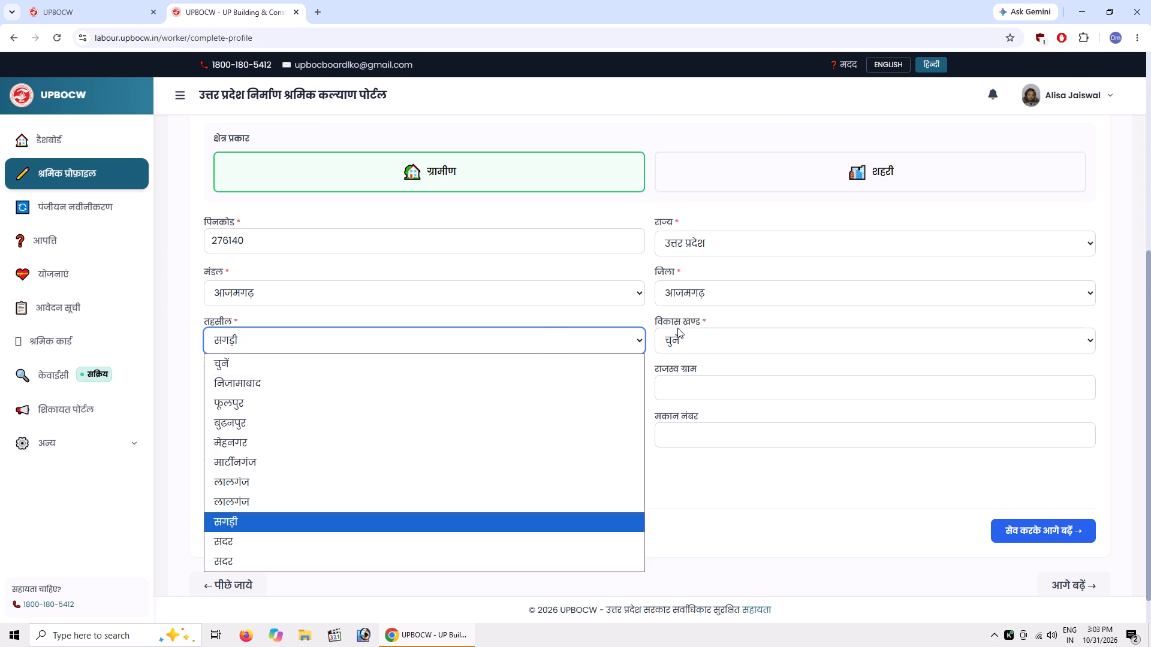
click(692, 329)
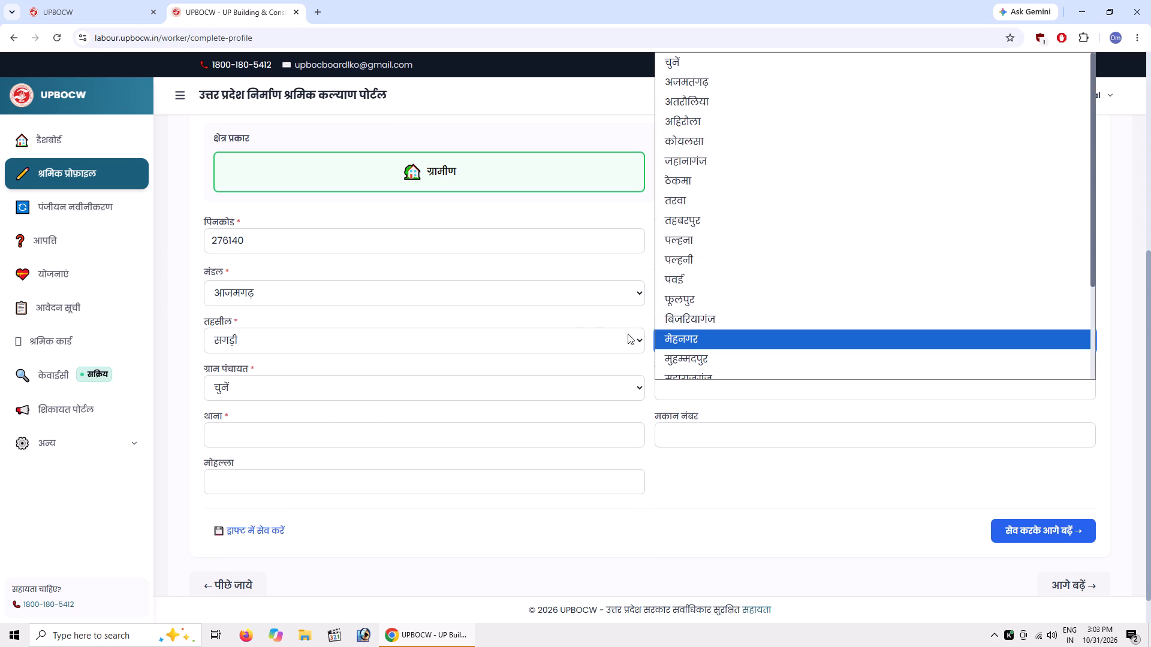
click(572, 334)
click(700, 334)
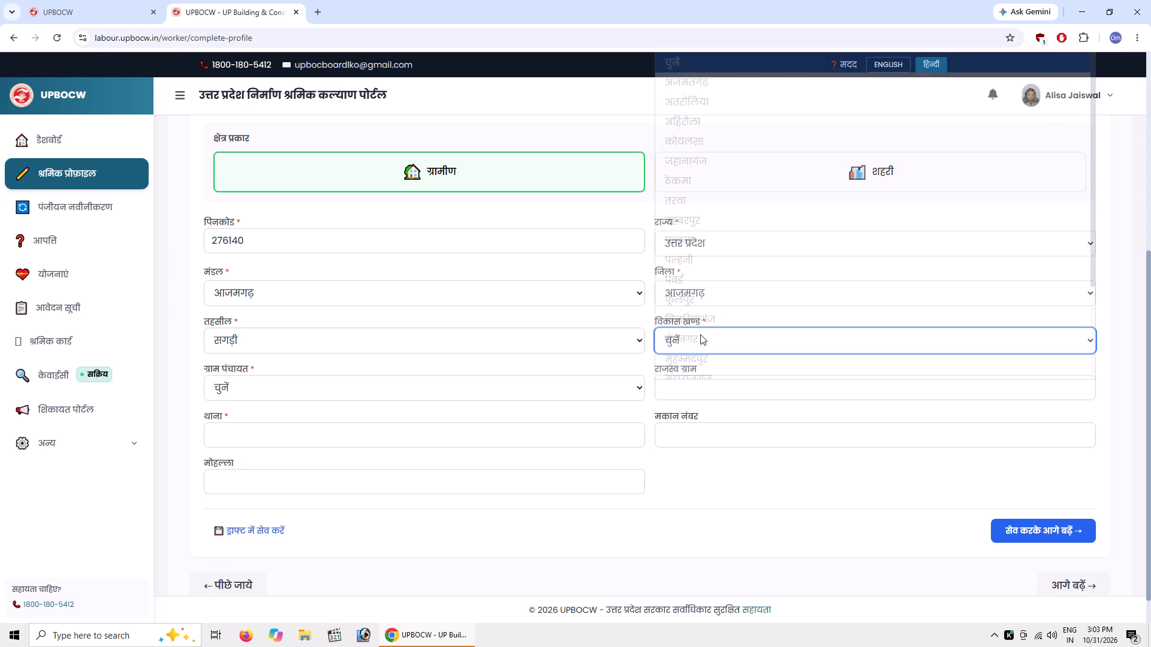
click(565, 326)
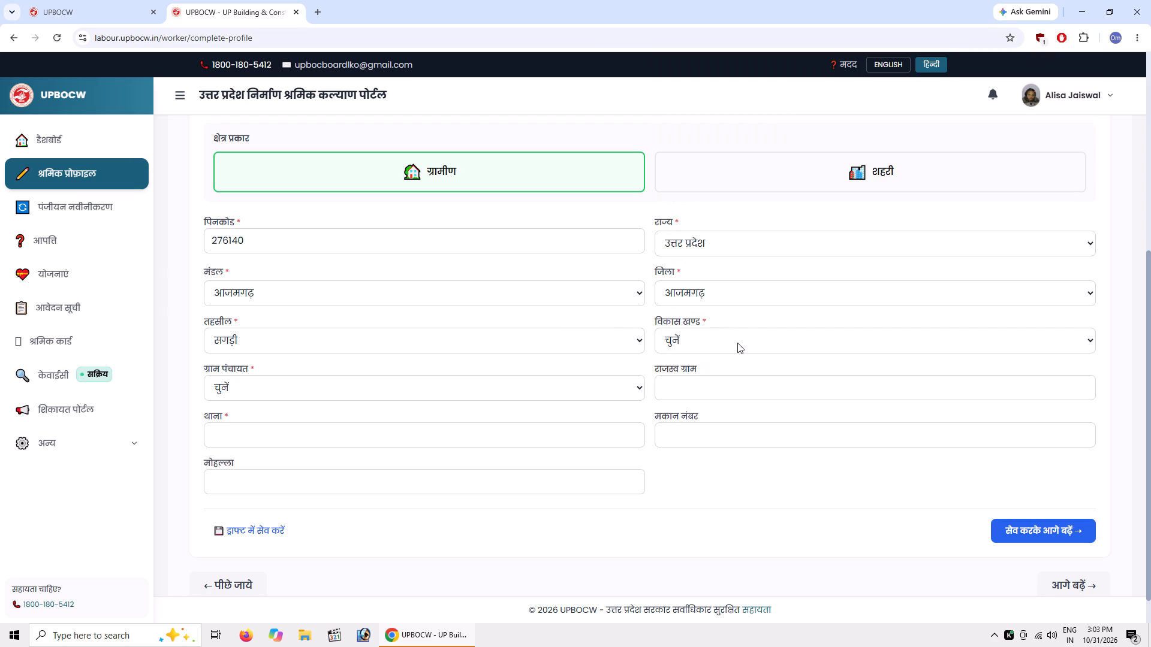
click(744, 334)
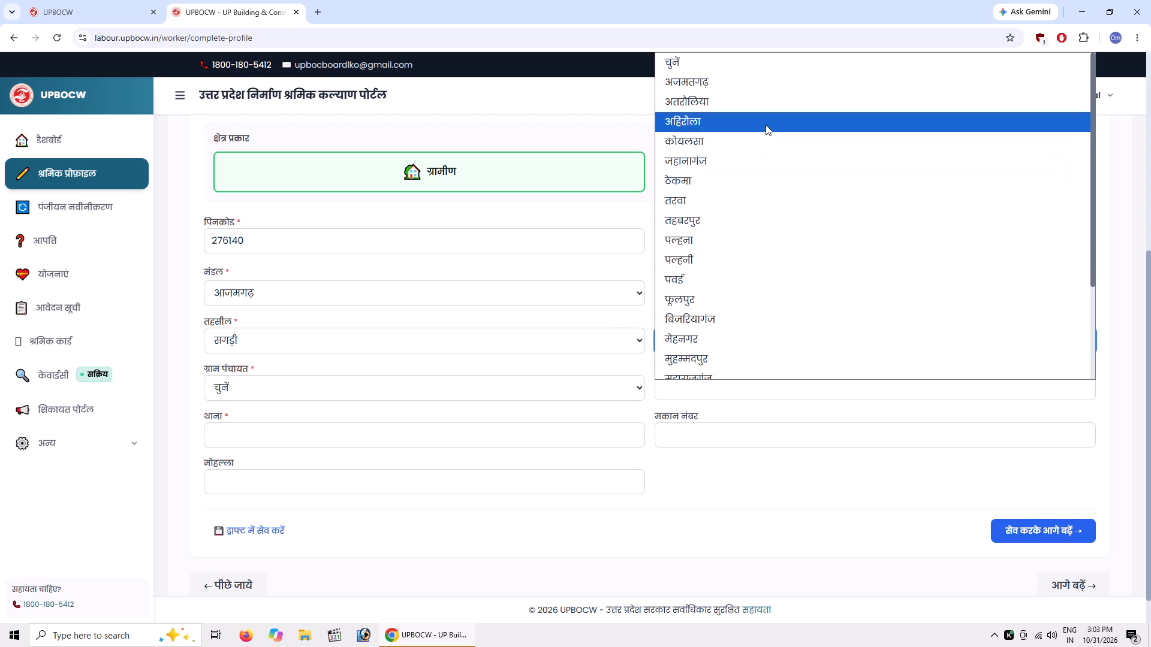
scroll(748, 105, down, 3)
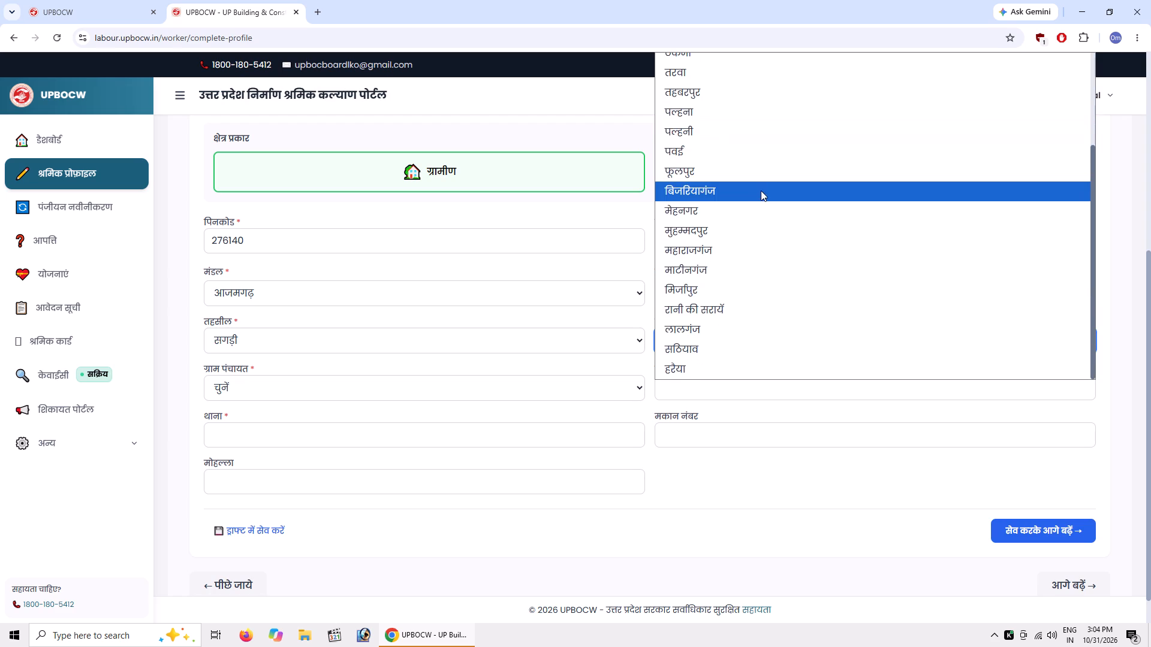
scroll(763, 198, down, 3)
scroll(763, 202, up, 8)
click(742, 81)
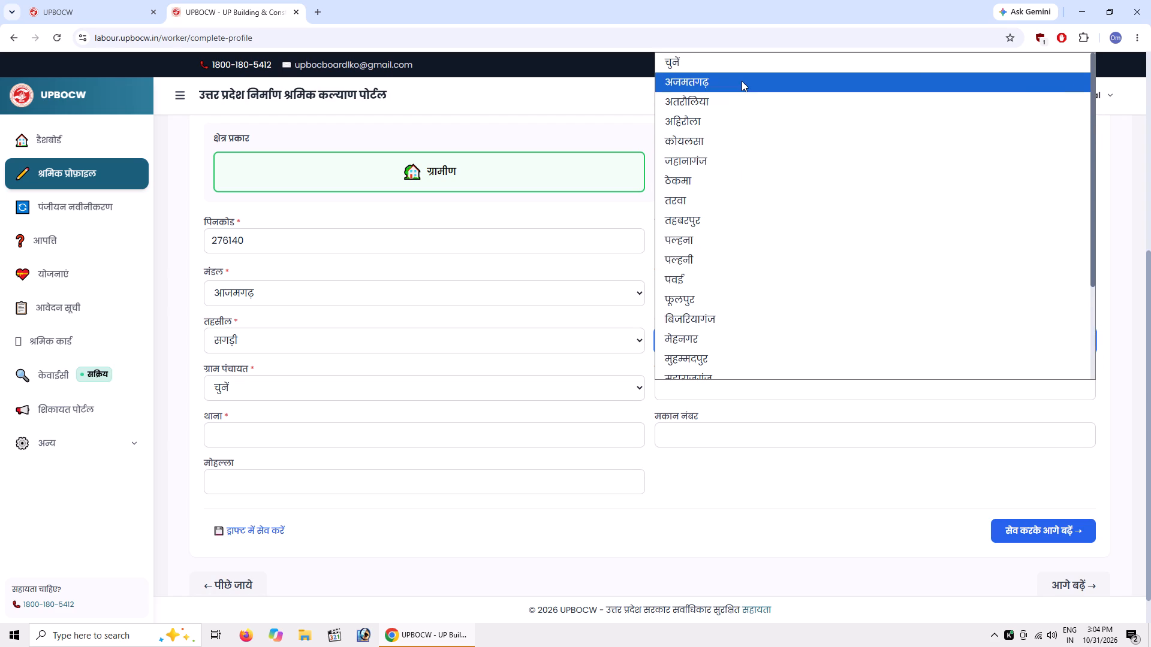
Look through the available gram panchayat (ग्राम पंचायत) options for the Aadhaar address to find the worker's village council.
click(304, 393)
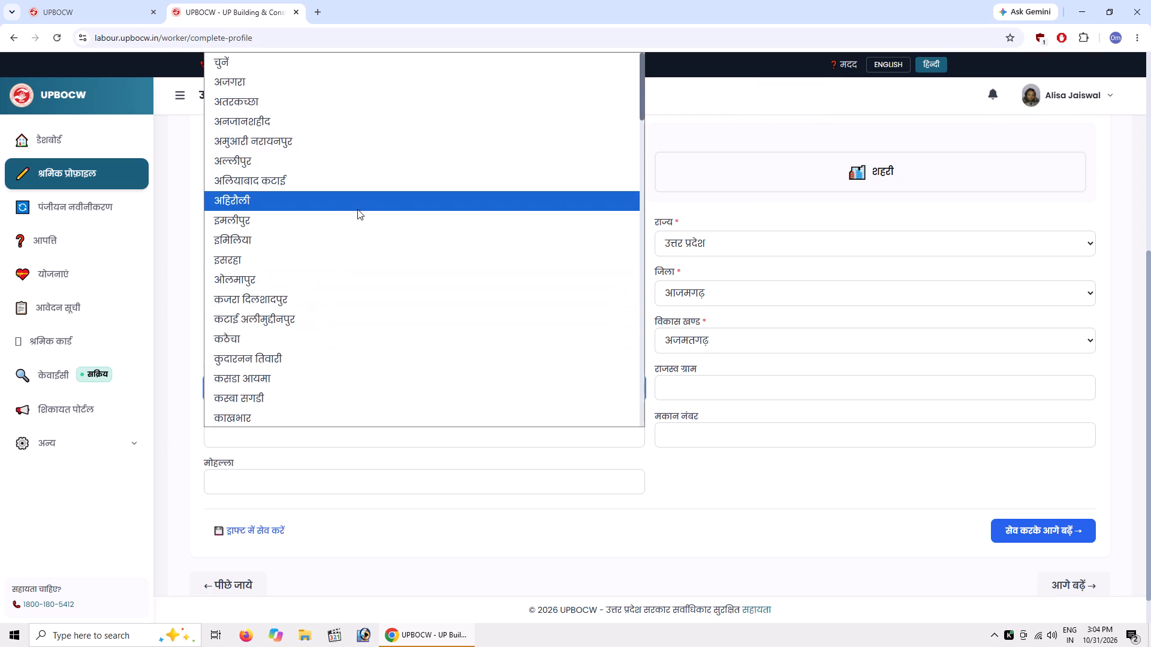
scroll(360, 221, down, 3)
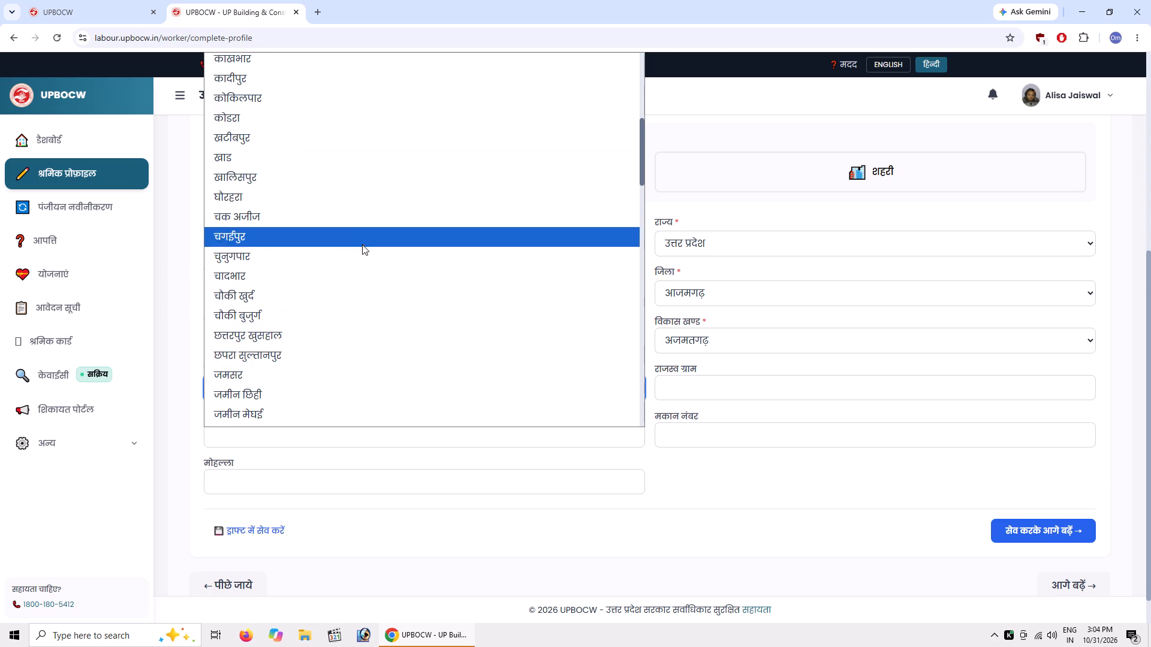
scroll(363, 258, down, 2)
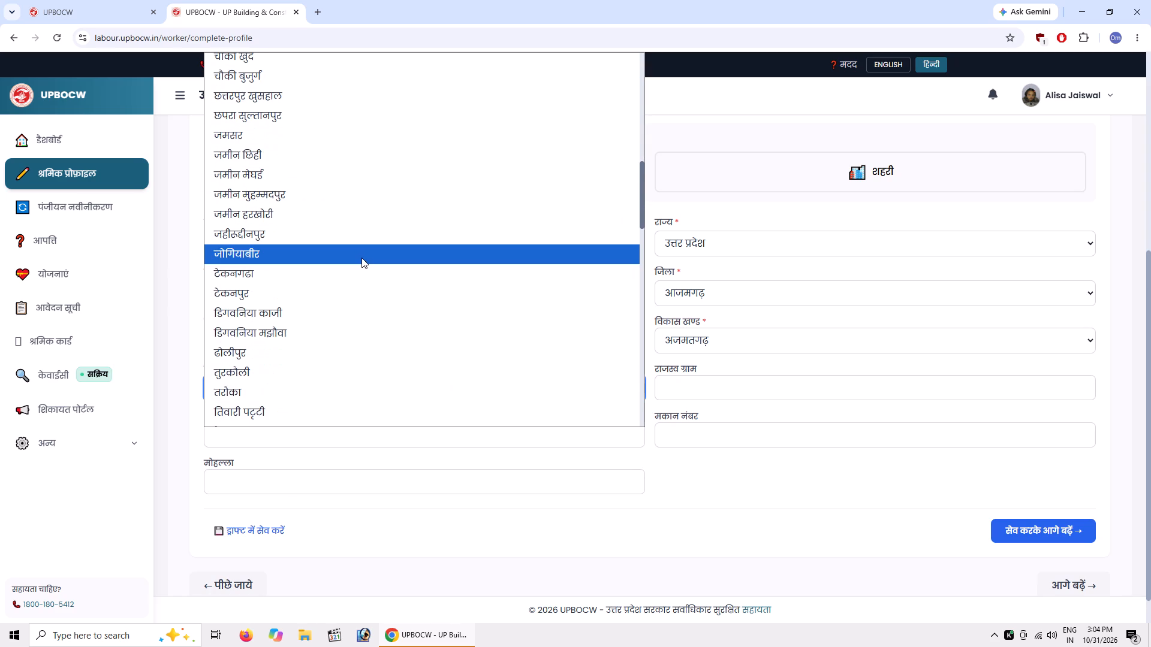
scroll(361, 258, up, 1)
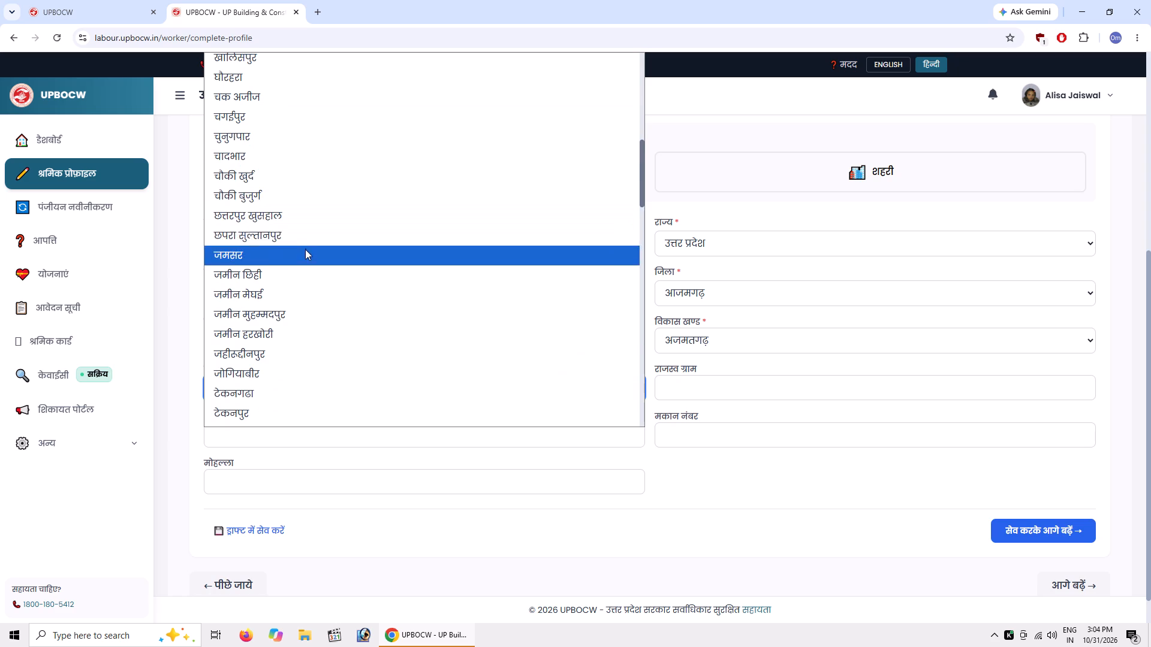
scroll(305, 256, down, 4)
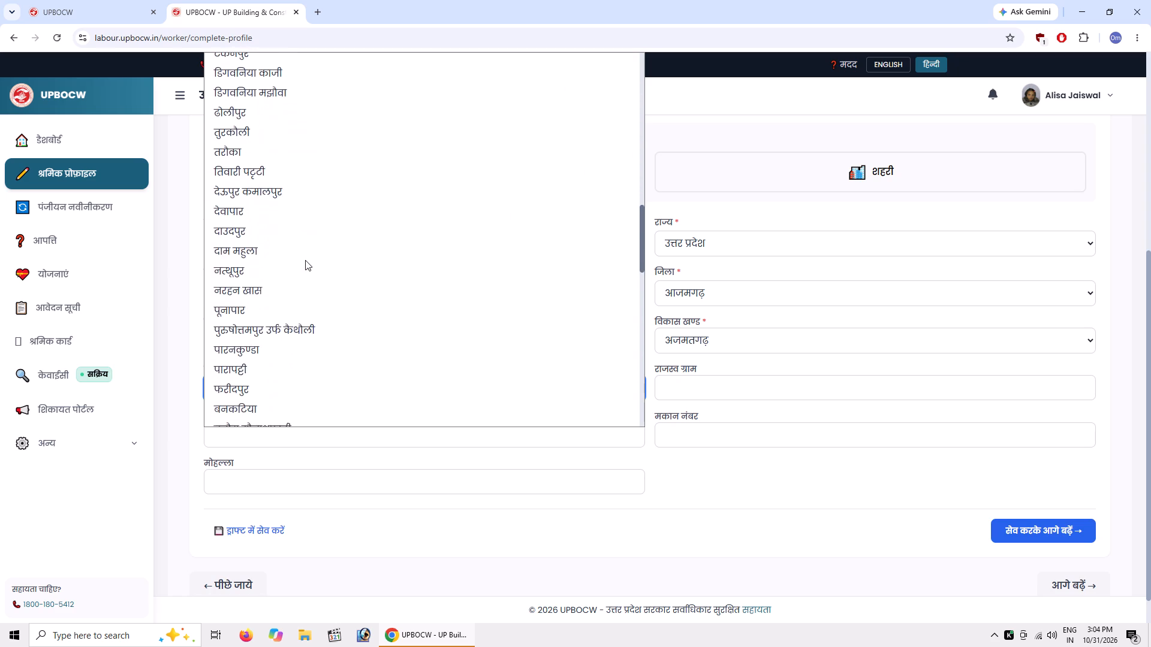
scroll(305, 260, down, 8)
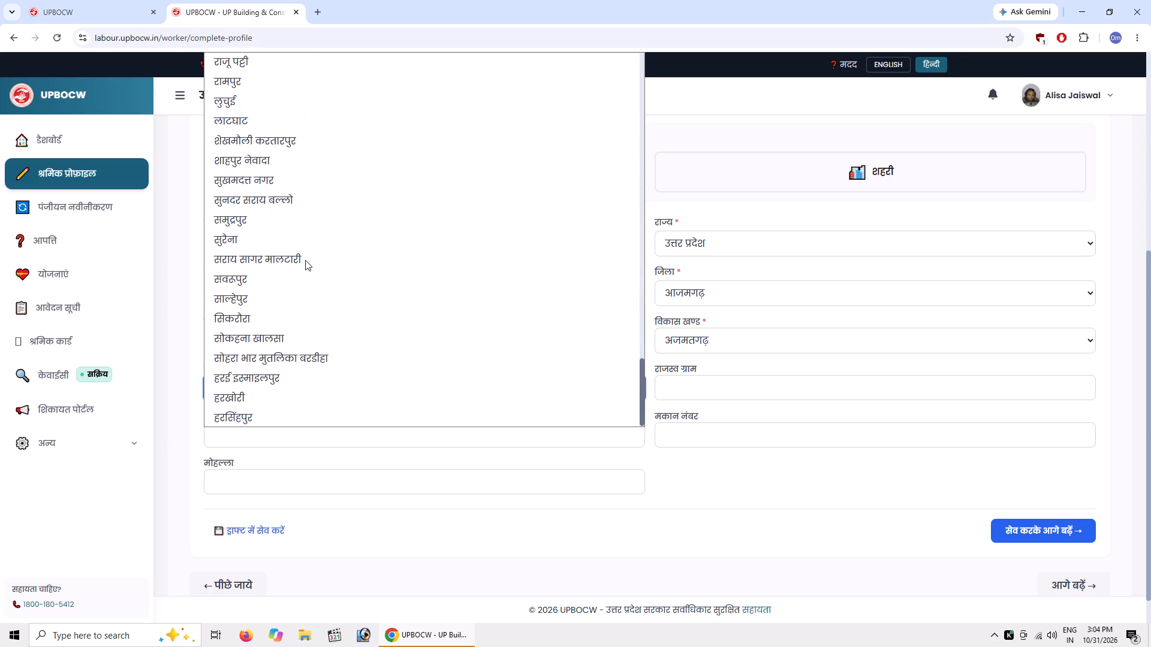
scroll(305, 260, down, 4)
scroll(305, 259, up, 3)
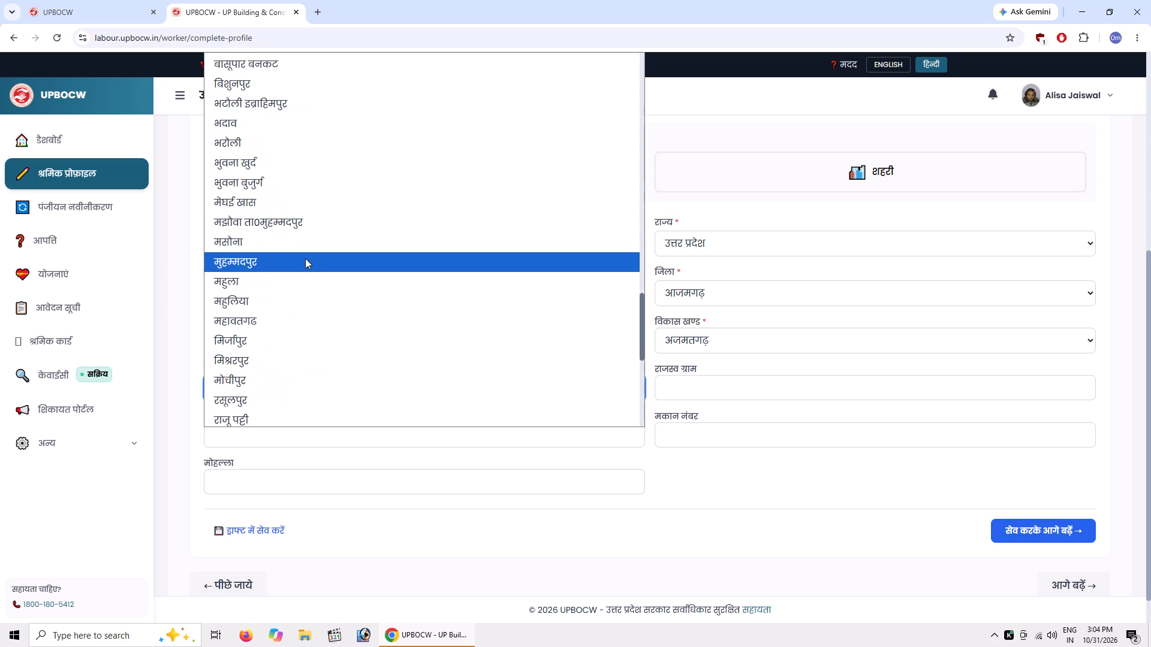
scroll(305, 258, up, 4)
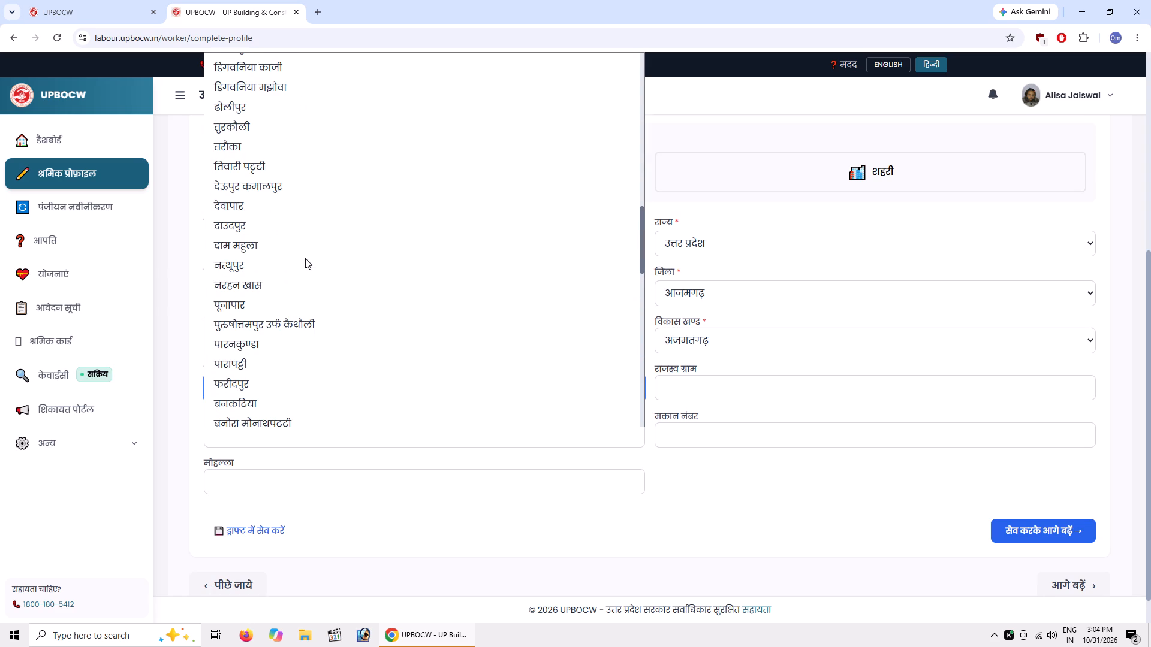
scroll(305, 258, up, 8)
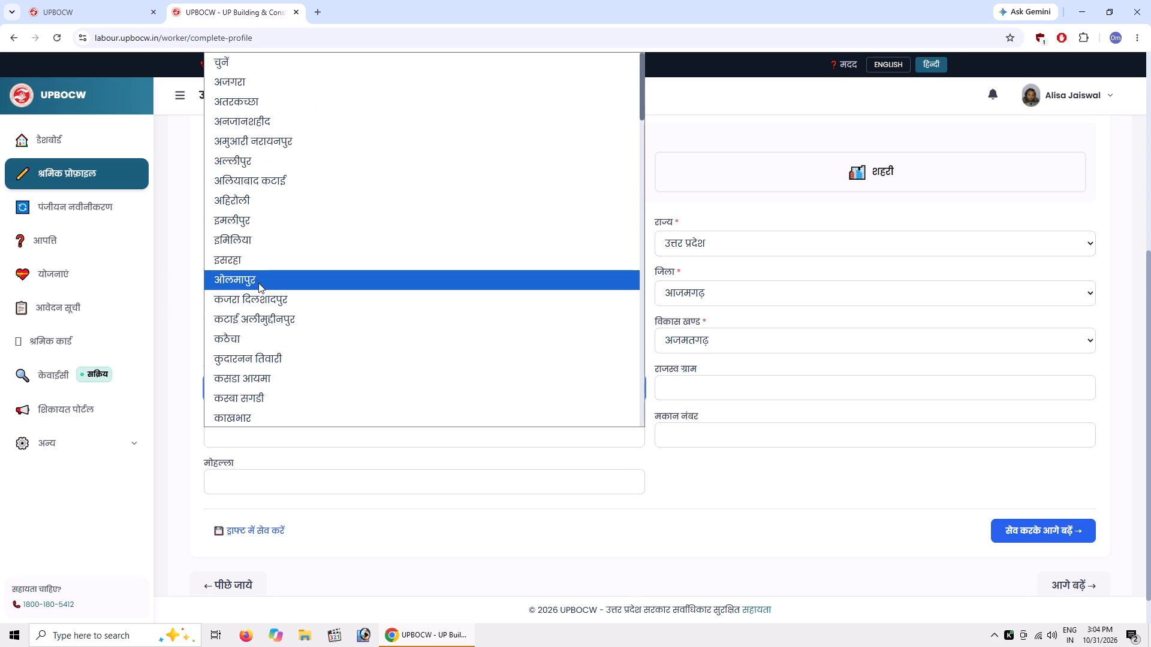
scroll(258, 288, down, 1)
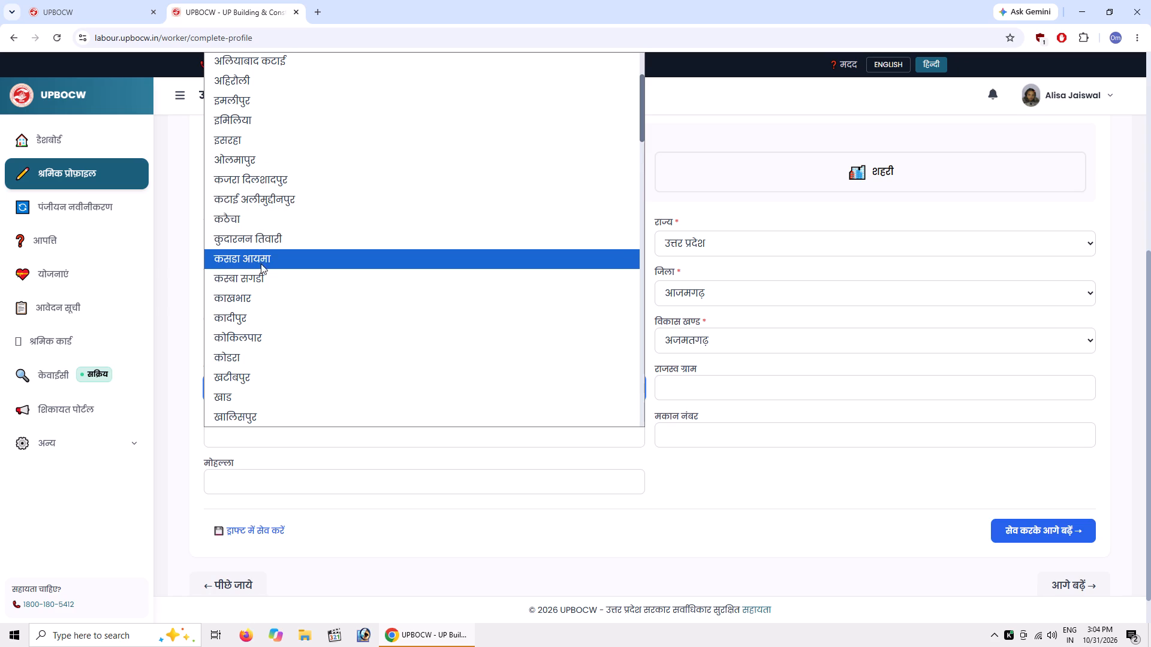
scroll(260, 284, down, 1)
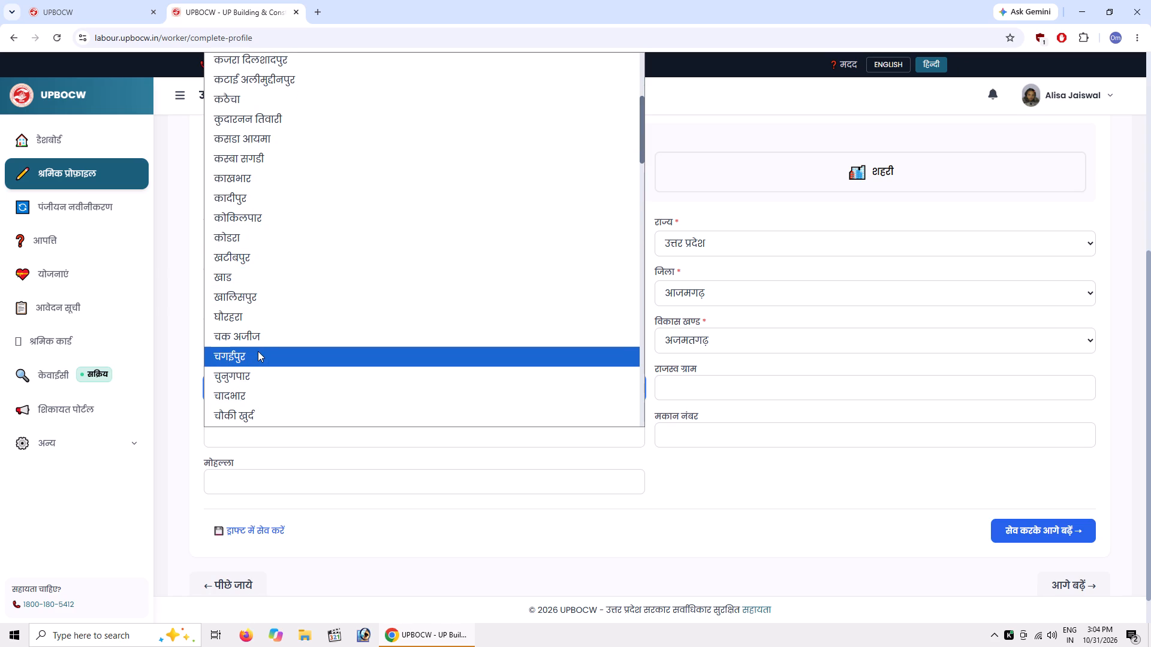
scroll(256, 354, down, 1)
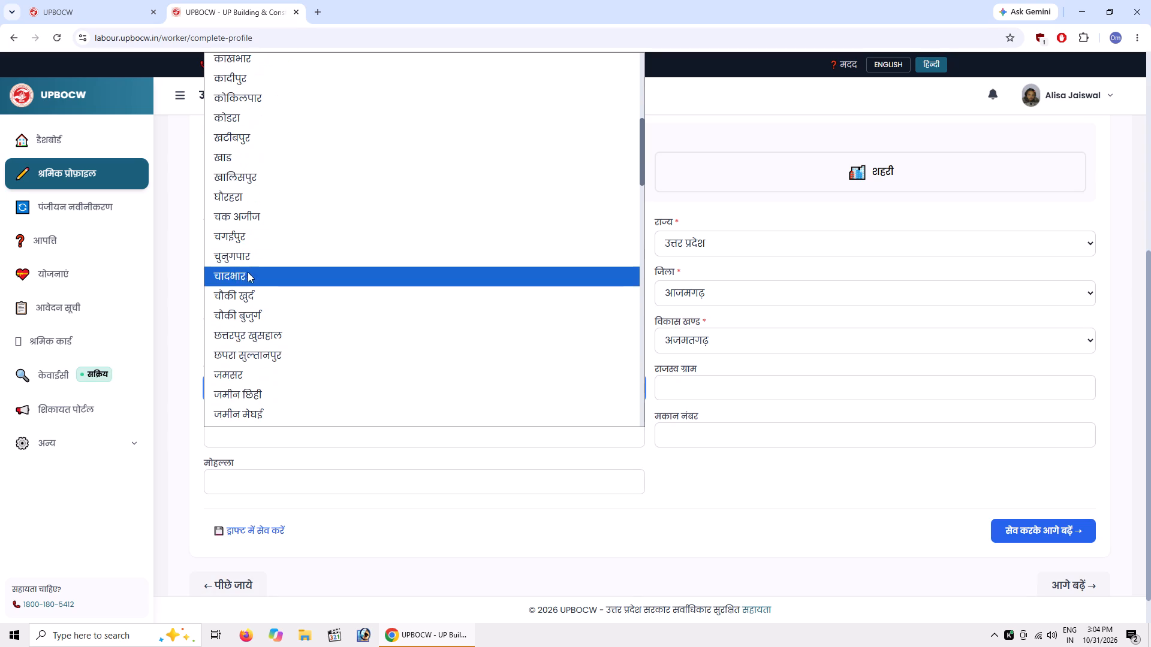
scroll(248, 304, down, 1)
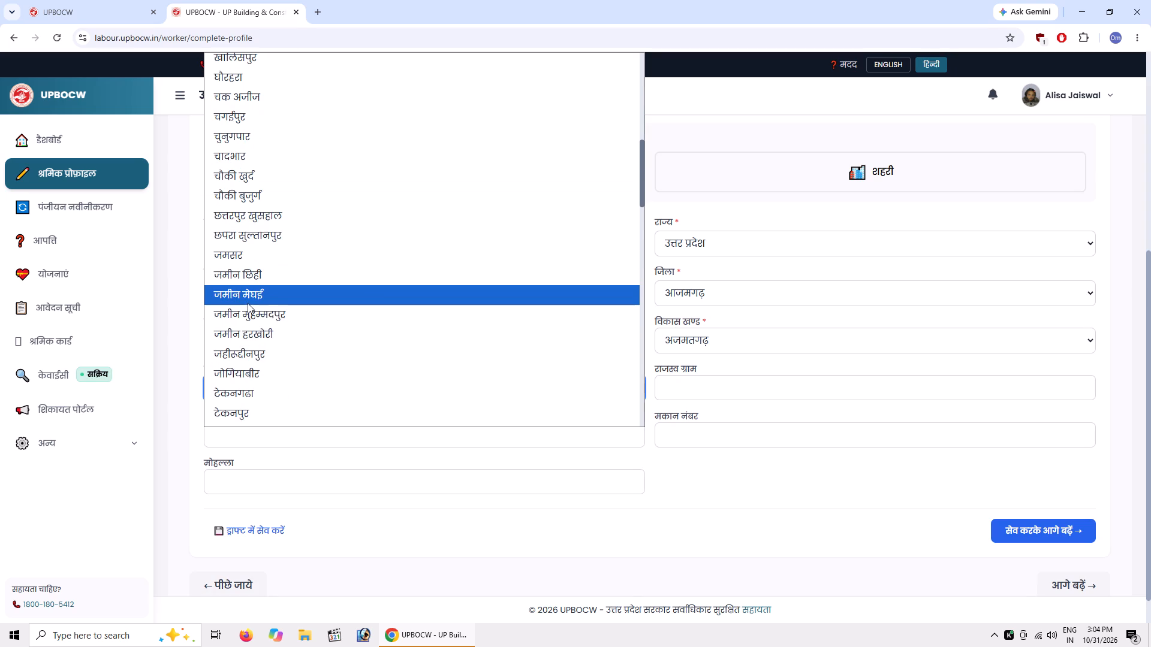
scroll(249, 300, down, 1)
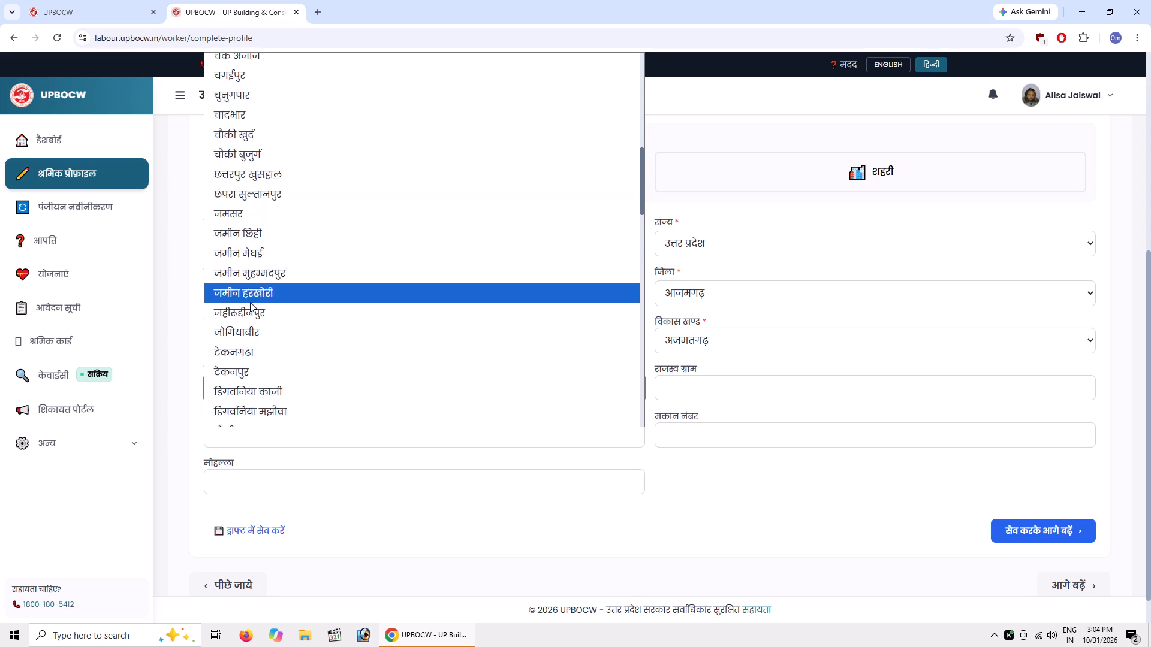
scroll(251, 302, down, 1)
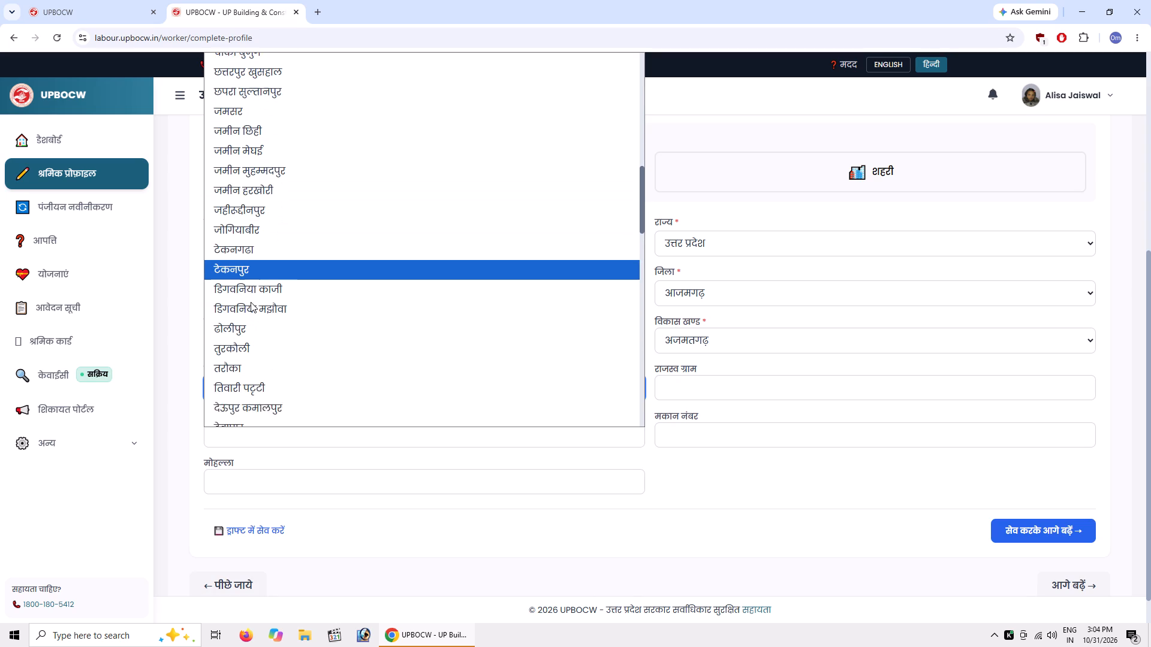
scroll(251, 302, down, 1)
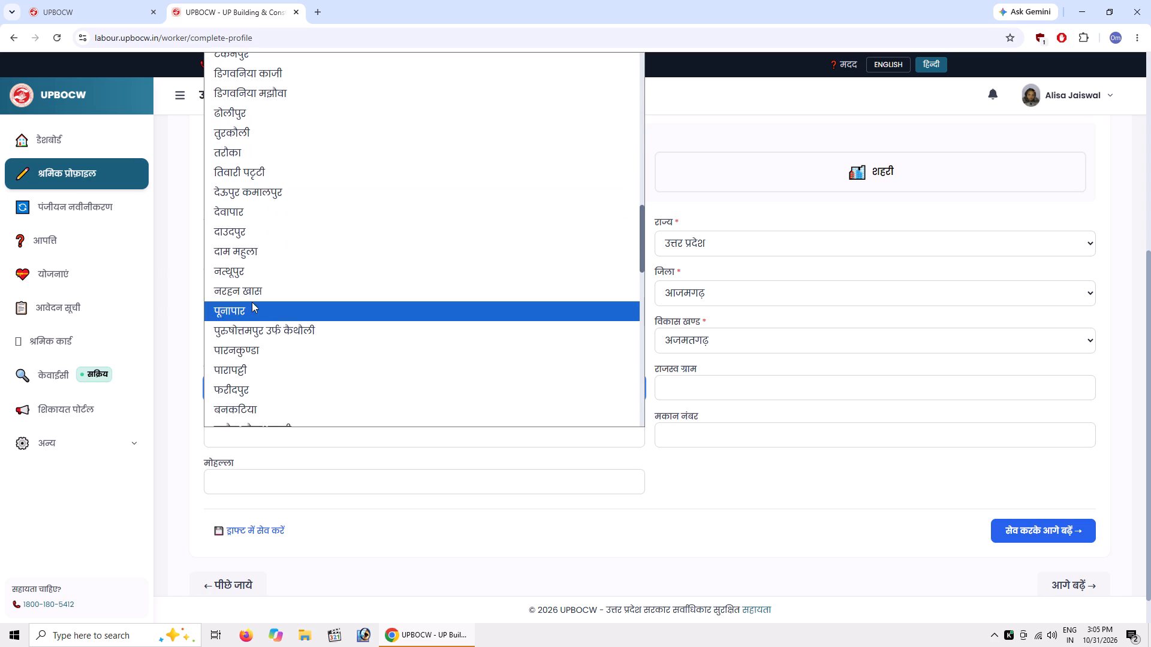
scroll(261, 297, down, 1)
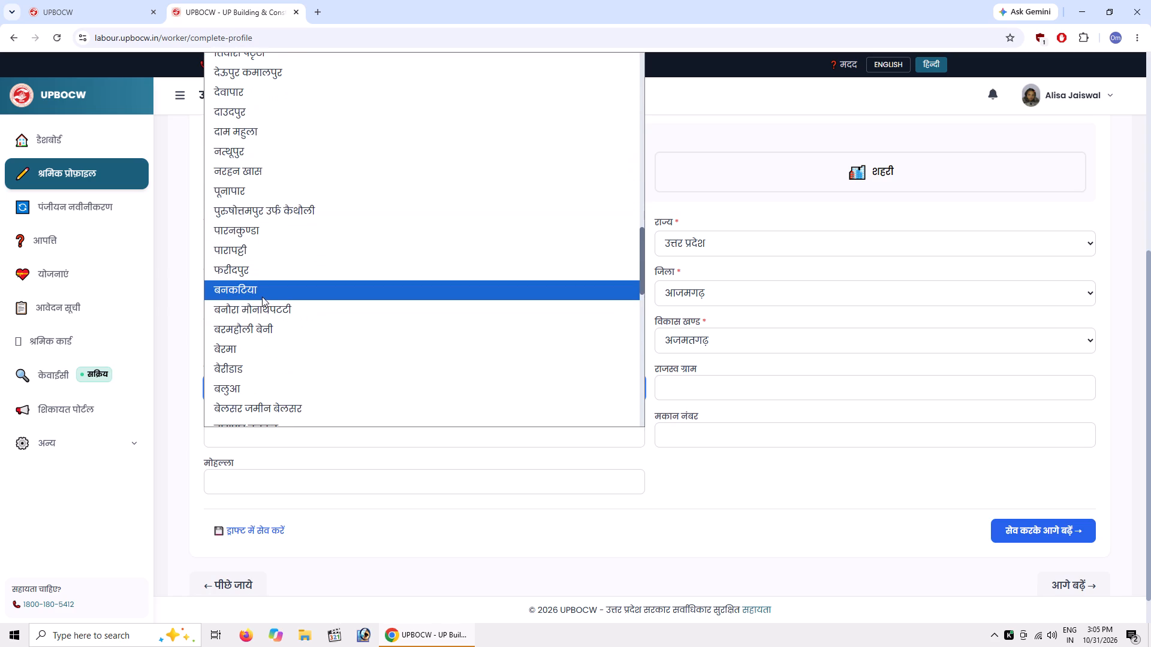
scroll(262, 297, down, 1)
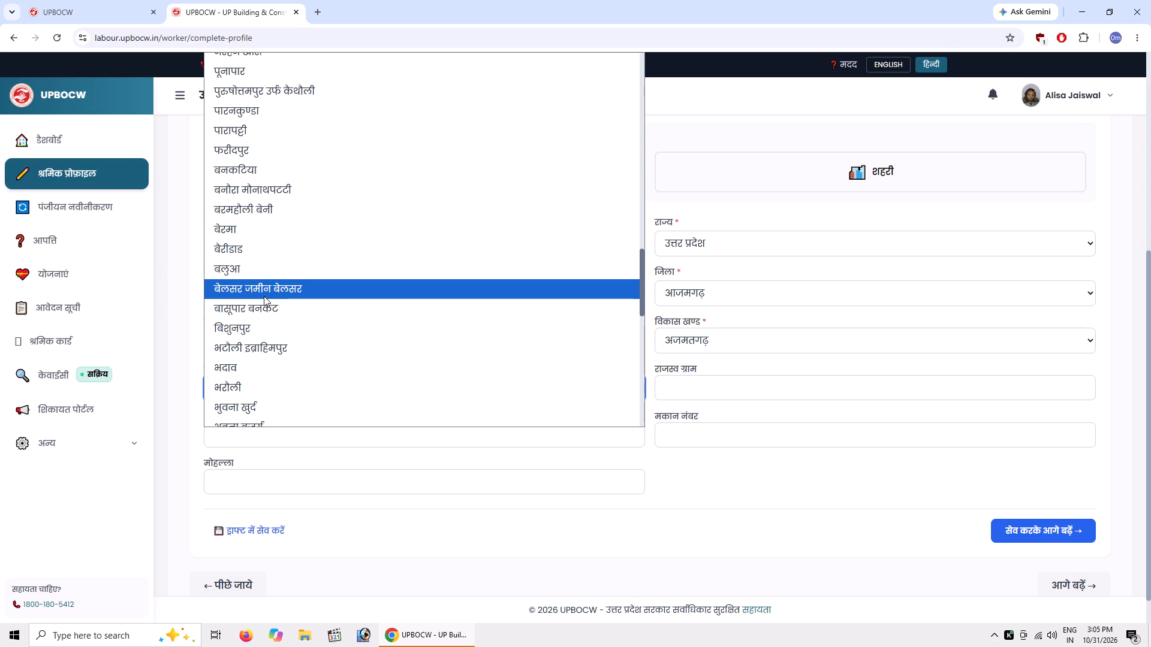
scroll(266, 296, down, 1)
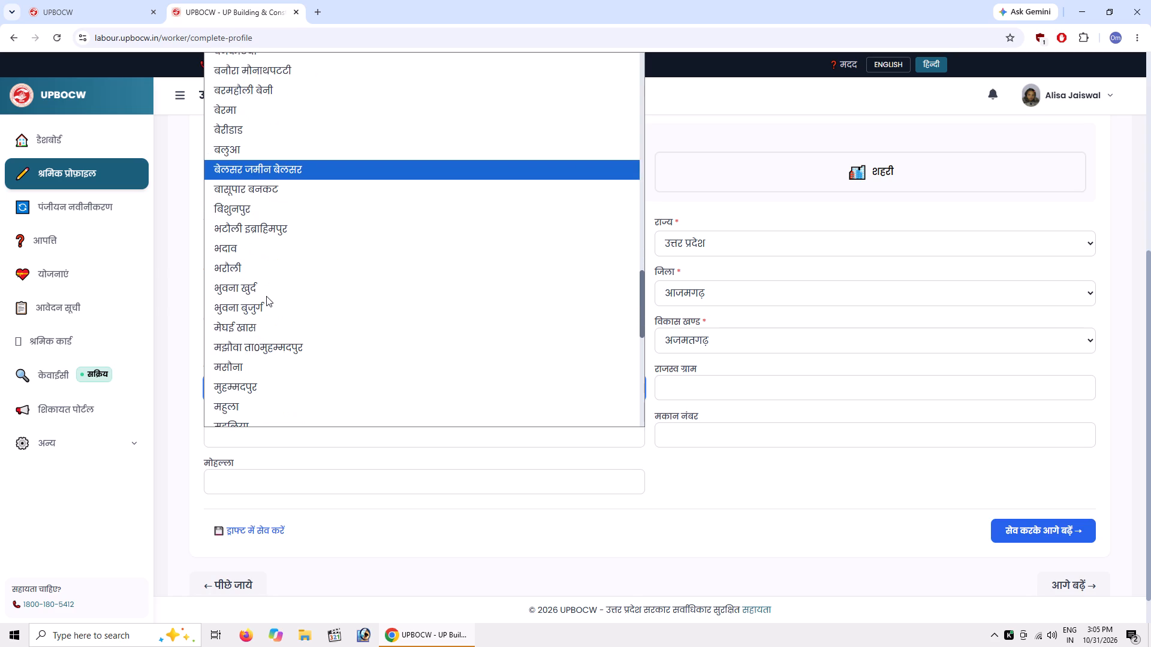
Look through the full list of gram panchayat (ग्राम पंचायत) options for the worker's village council in the Aadhaar address.
scroll(266, 296, down, 3)
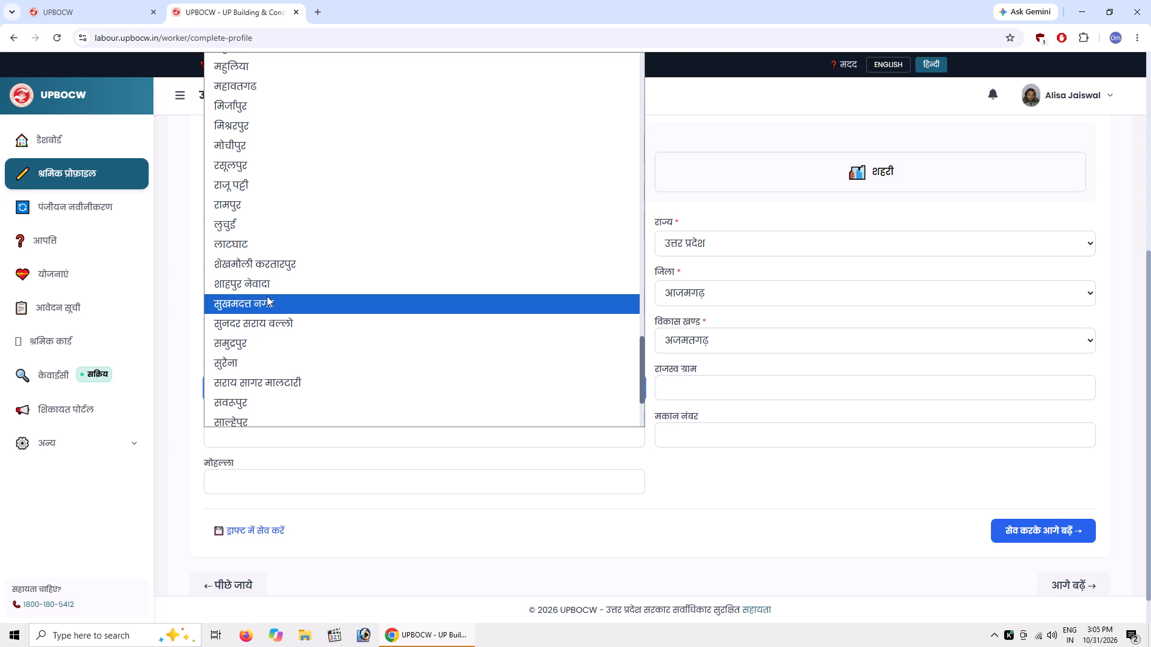
scroll(267, 295, down, 2)
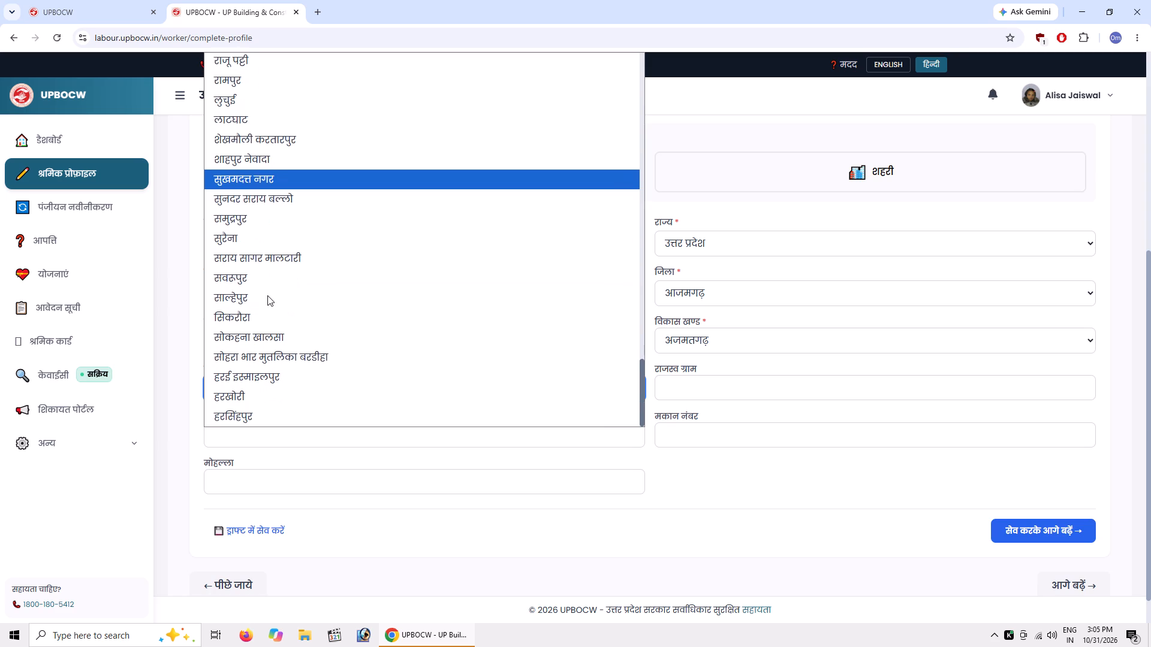
scroll(267, 295, down, 5)
scroll(267, 295, up, 8)
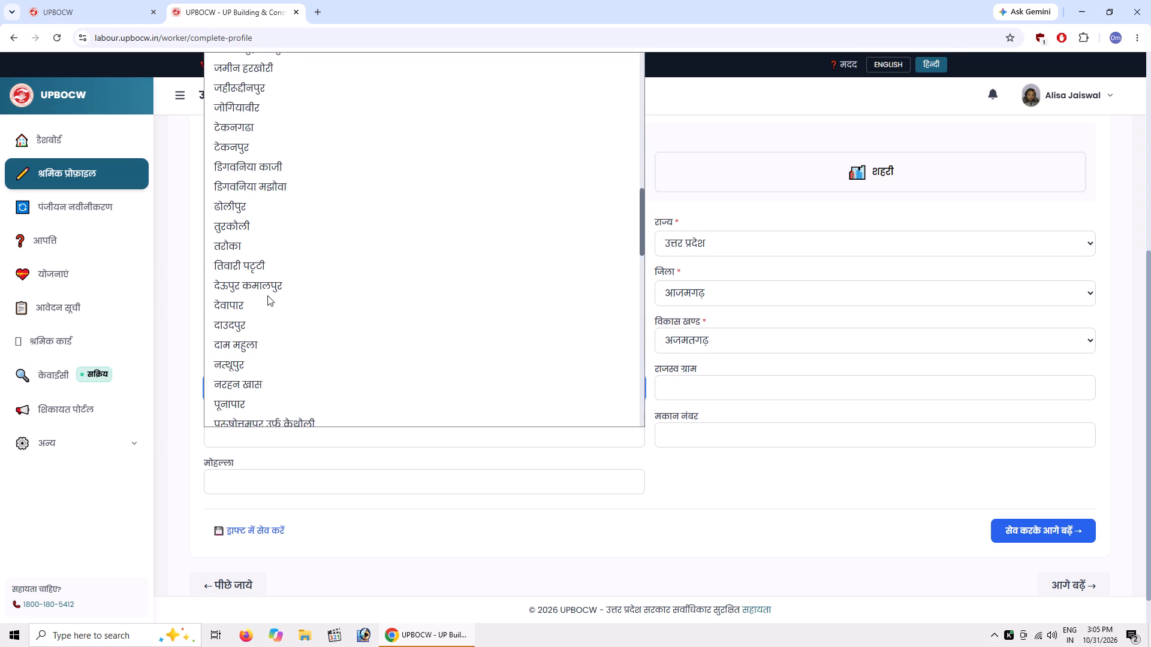
scroll(267, 295, up, 9)
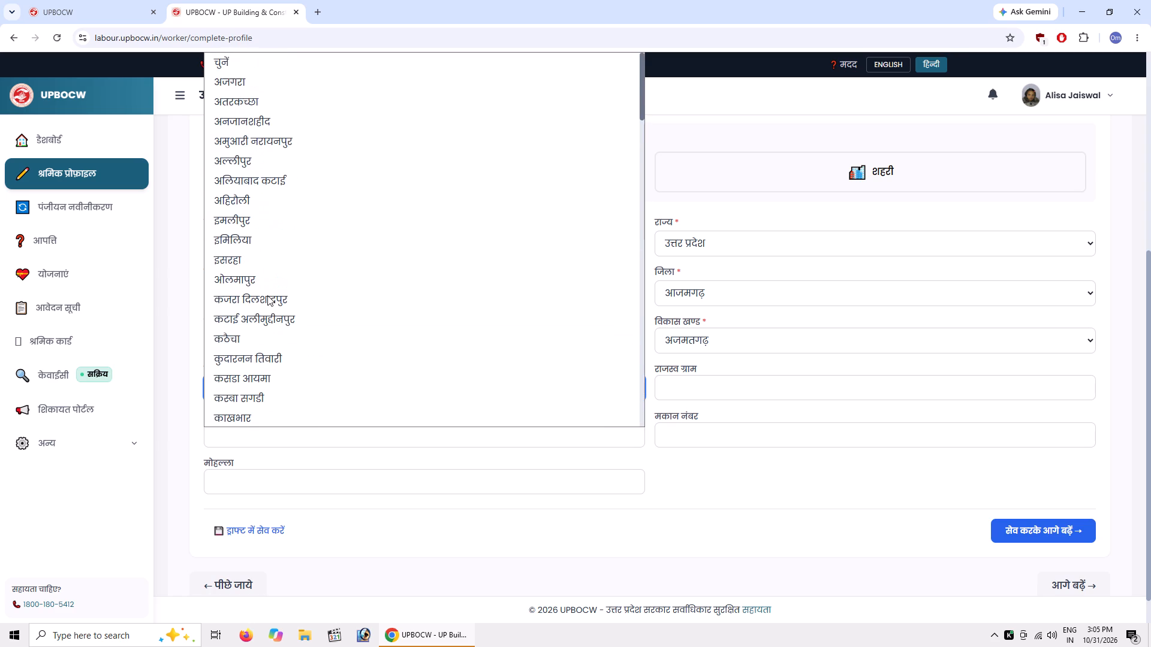
scroll(272, 346, down, 14)
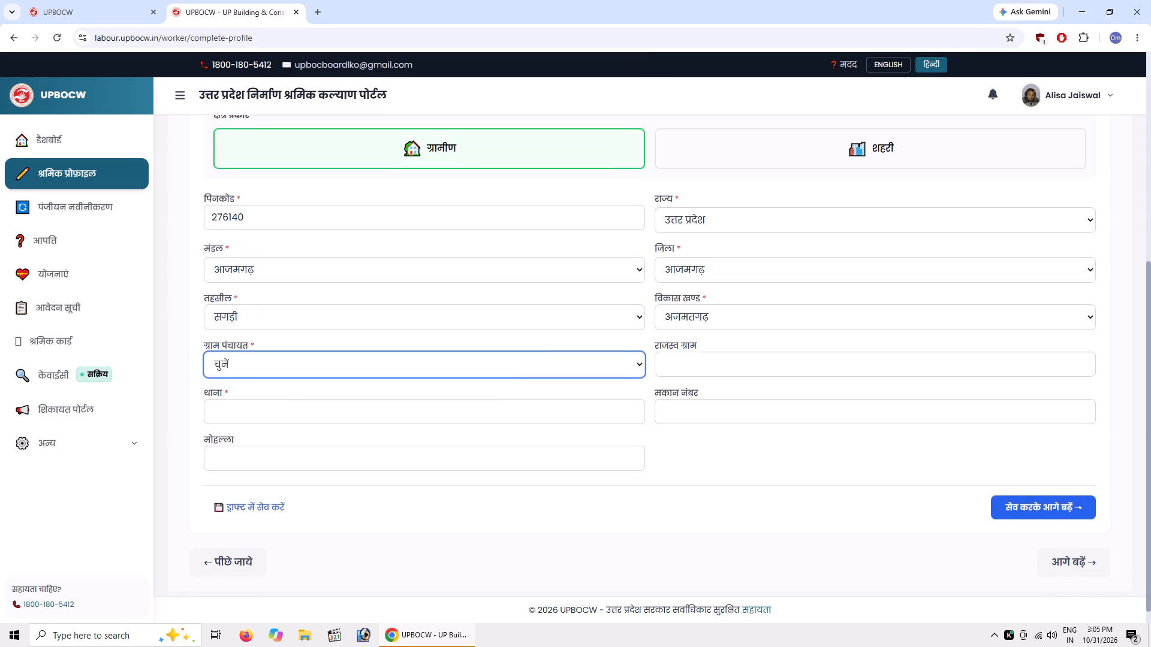
scroll(297, 427, down, 5)
click(288, 354)
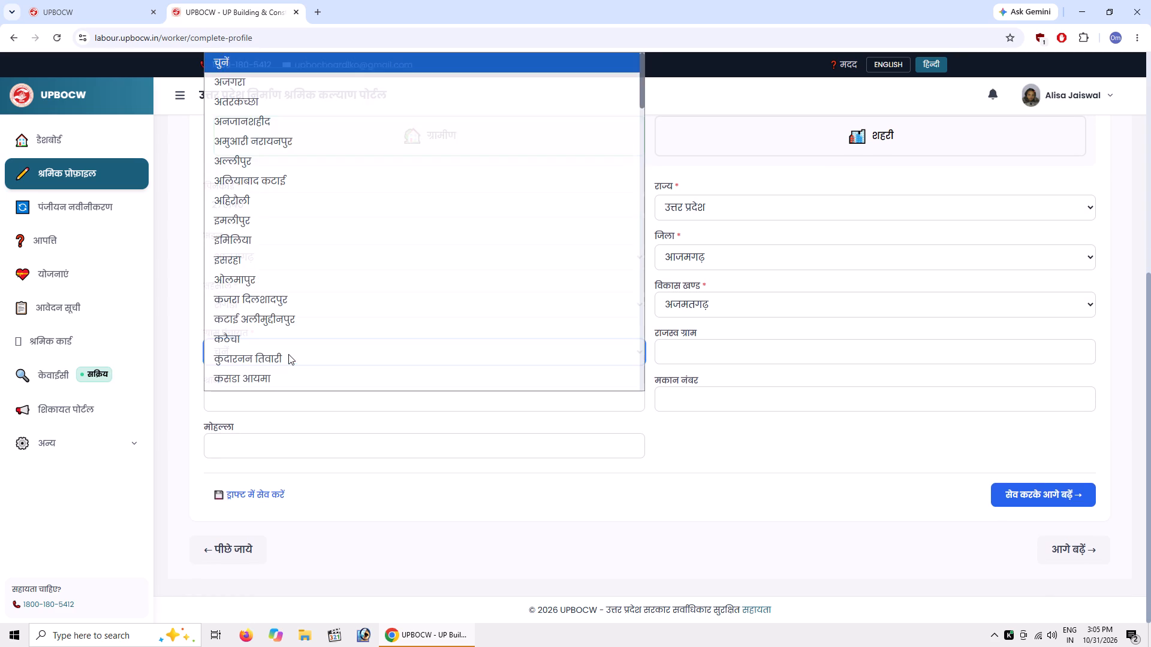
scroll(288, 354, down, 15)
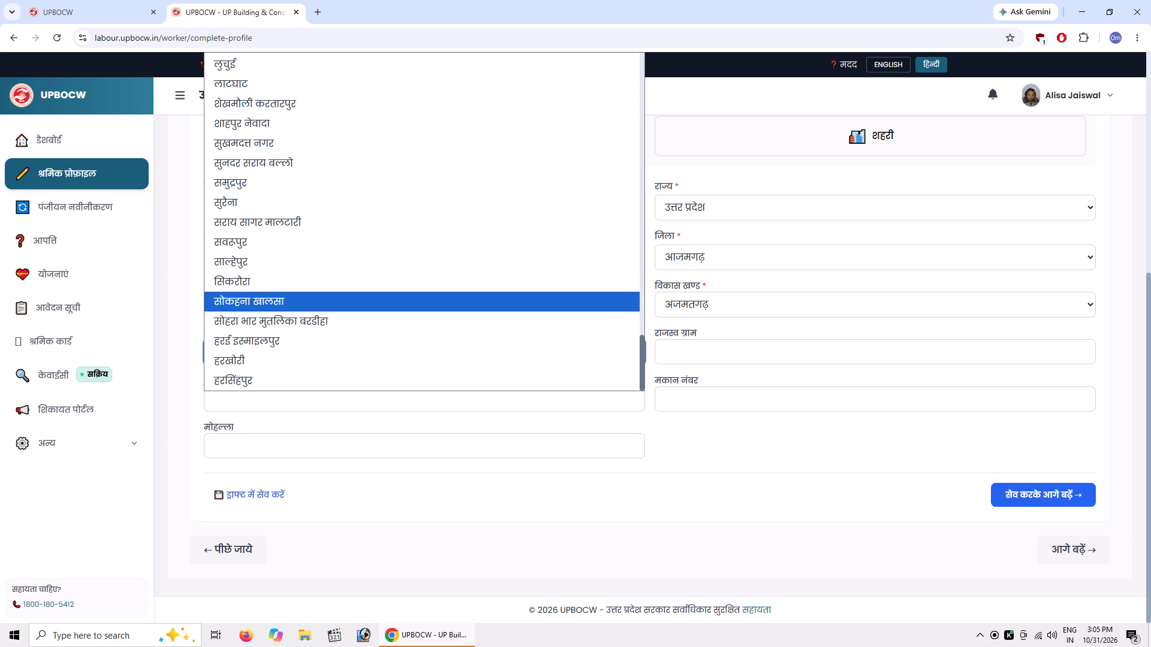
click(152, 343)
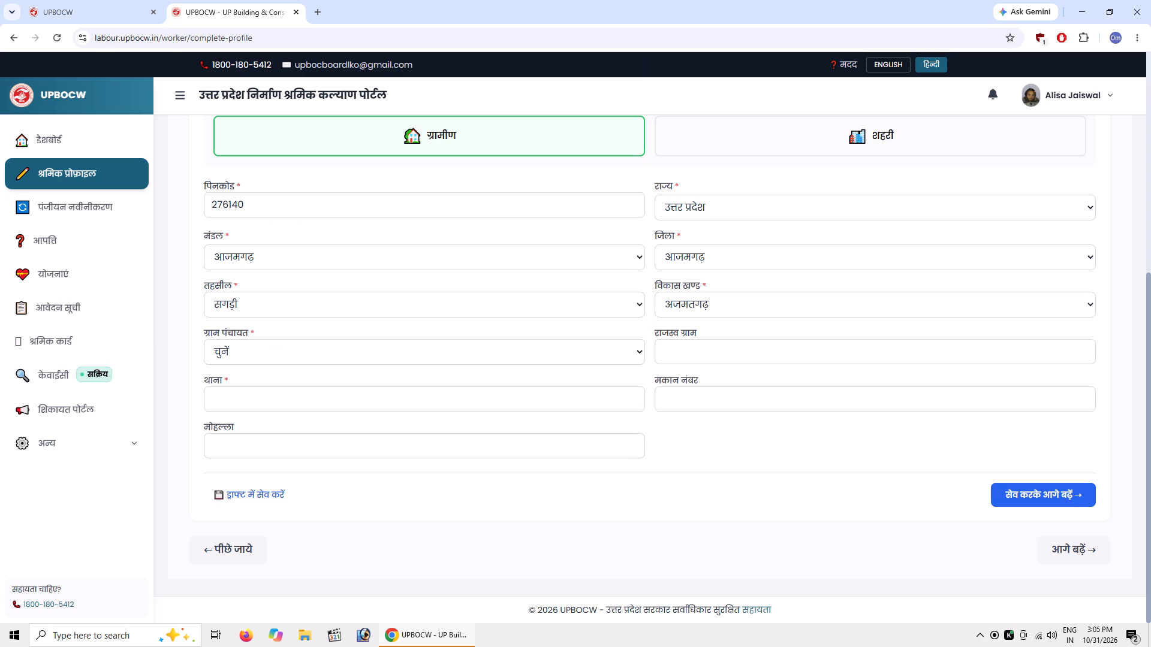
click(248, 353)
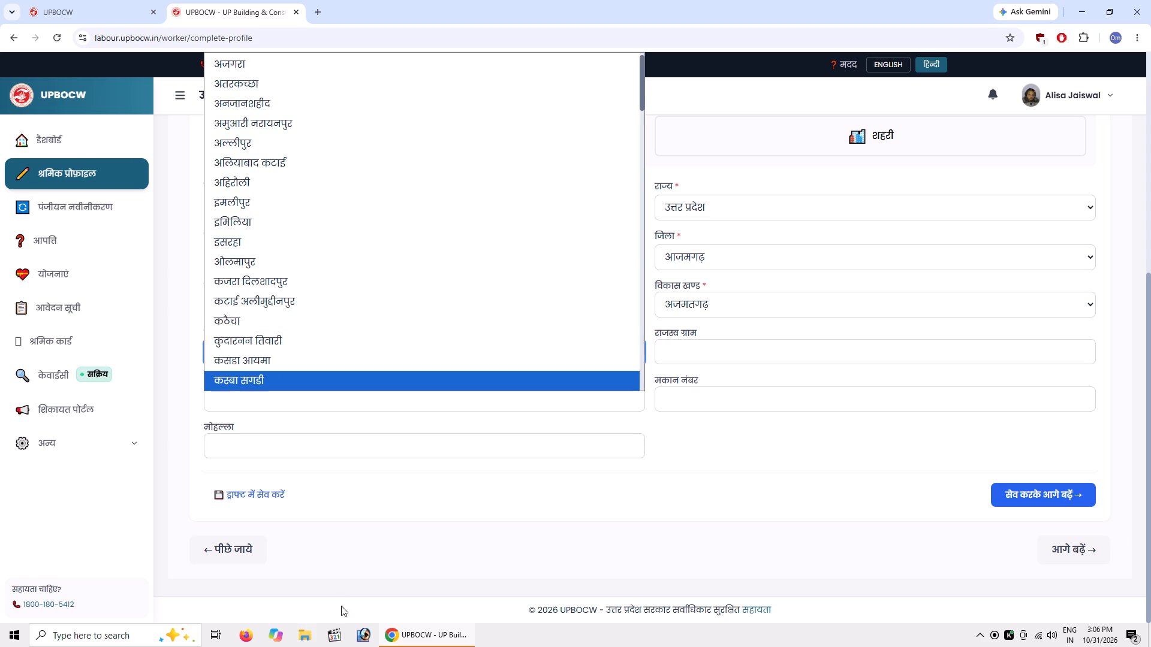
click(382, 476)
Switch the area type (क्षेत्र प्रकार) of the Aadhaar address to शहरी.
scroll(407, 457, up, 4)
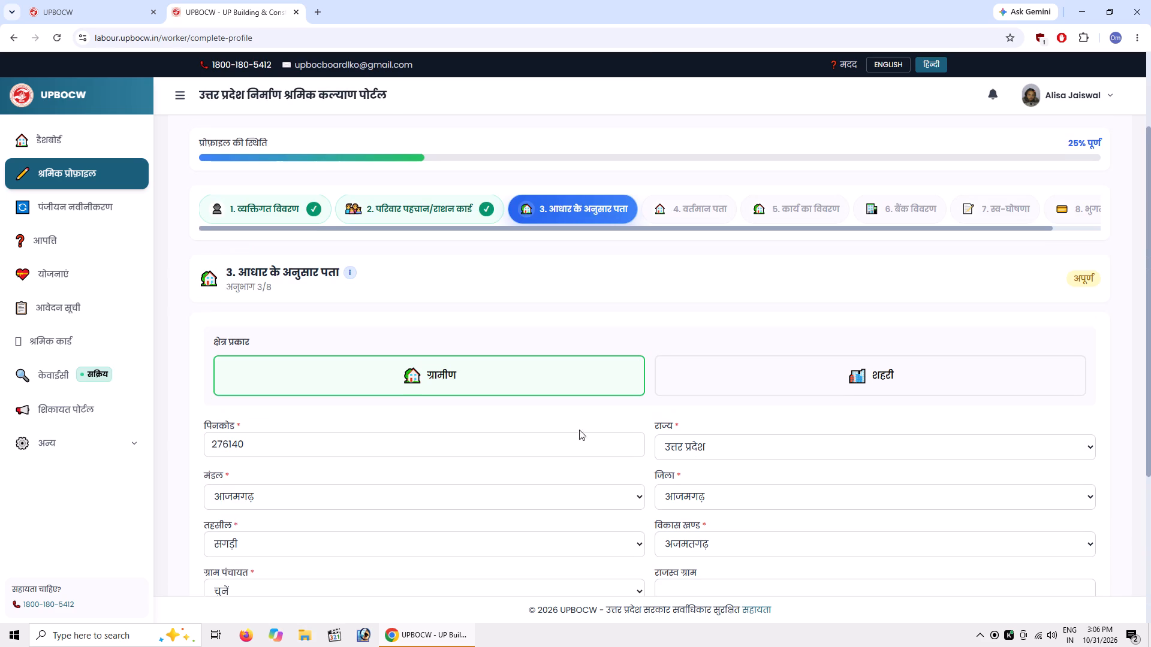
click(894, 374)
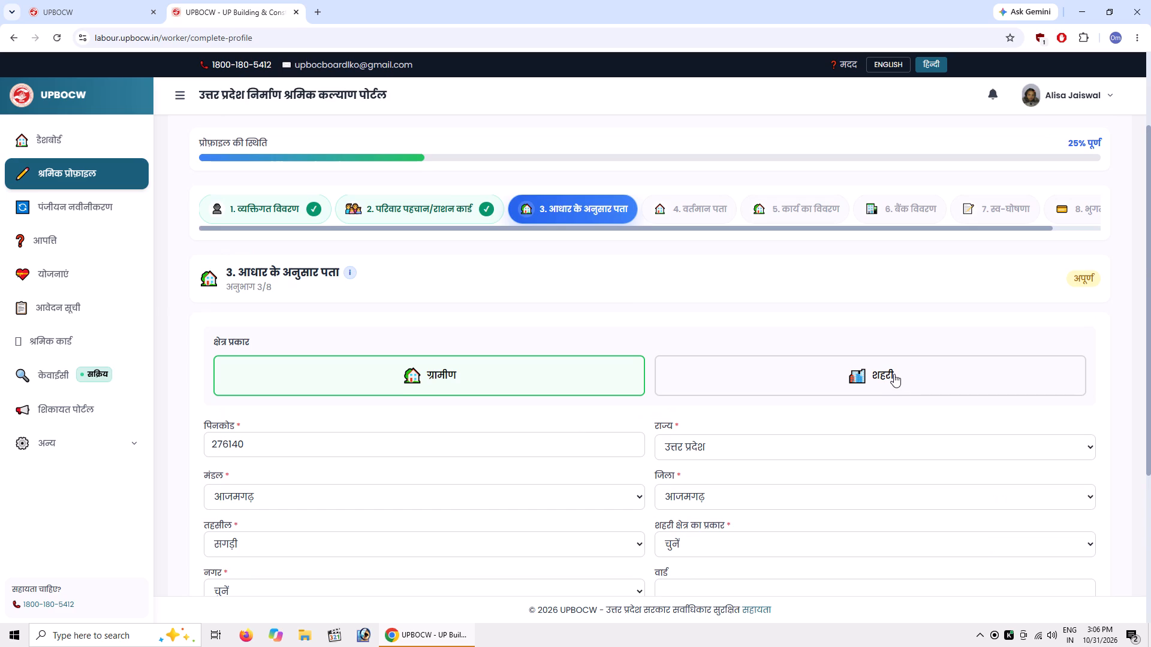
Set the urban area type (शहरी क्षेत्र का प्रकार) of the Aadhaar address to नगर पंचायत.
scroll(700, 382, down, 3)
scroll(556, 421, down, 1)
click(291, 352)
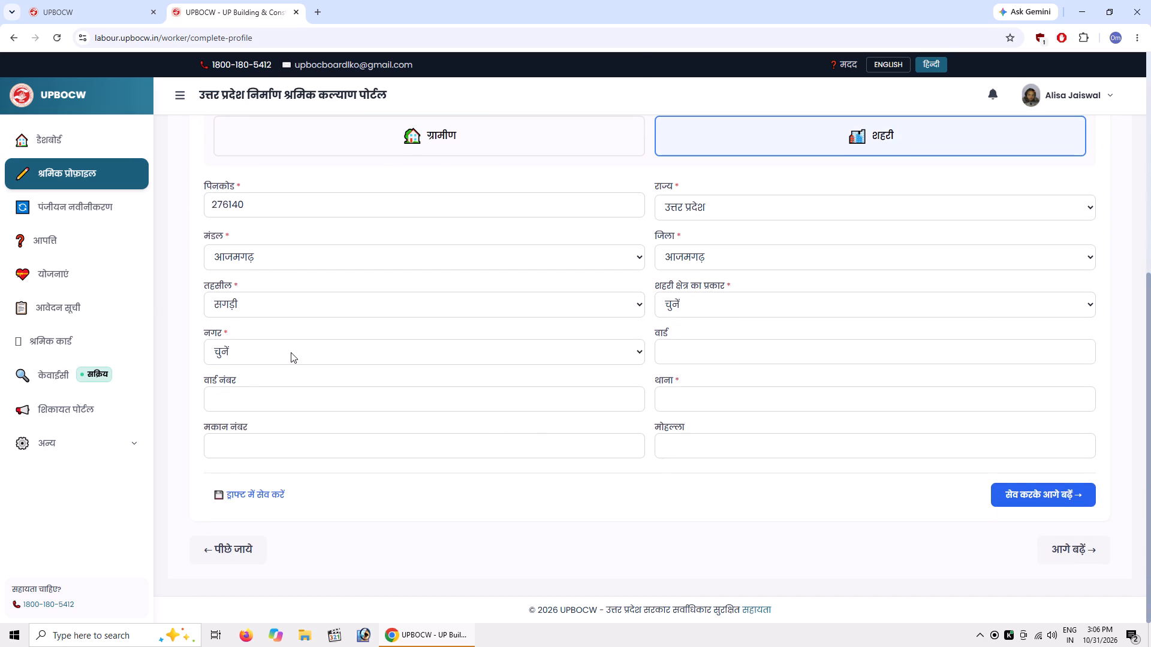
click(172, 307)
click(677, 304)
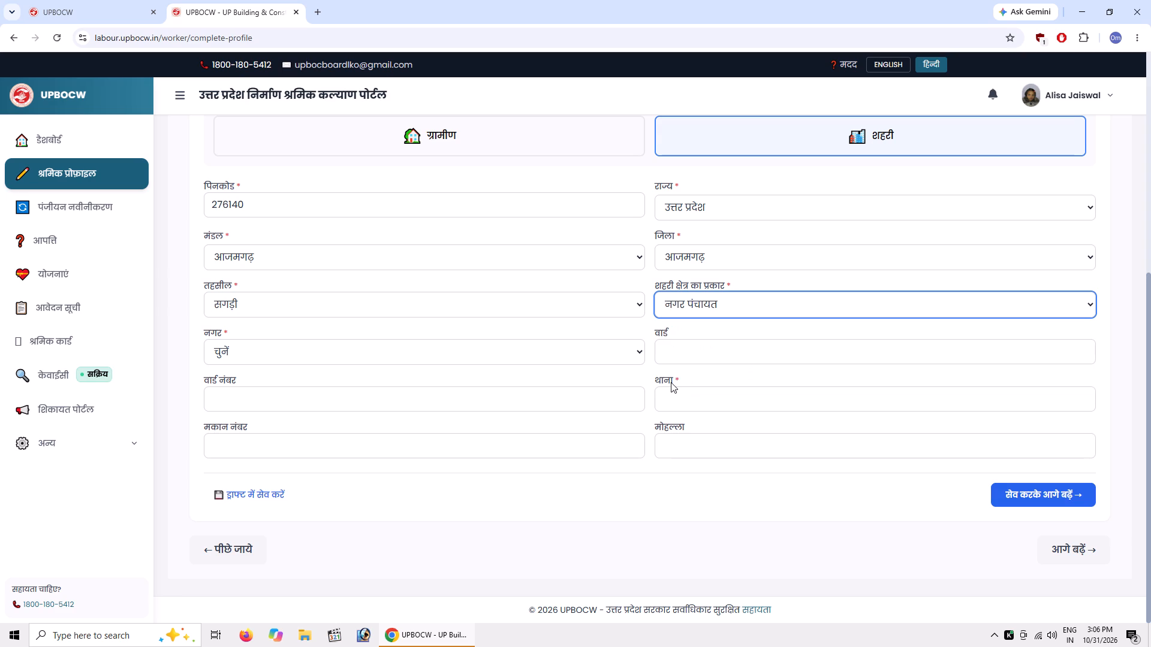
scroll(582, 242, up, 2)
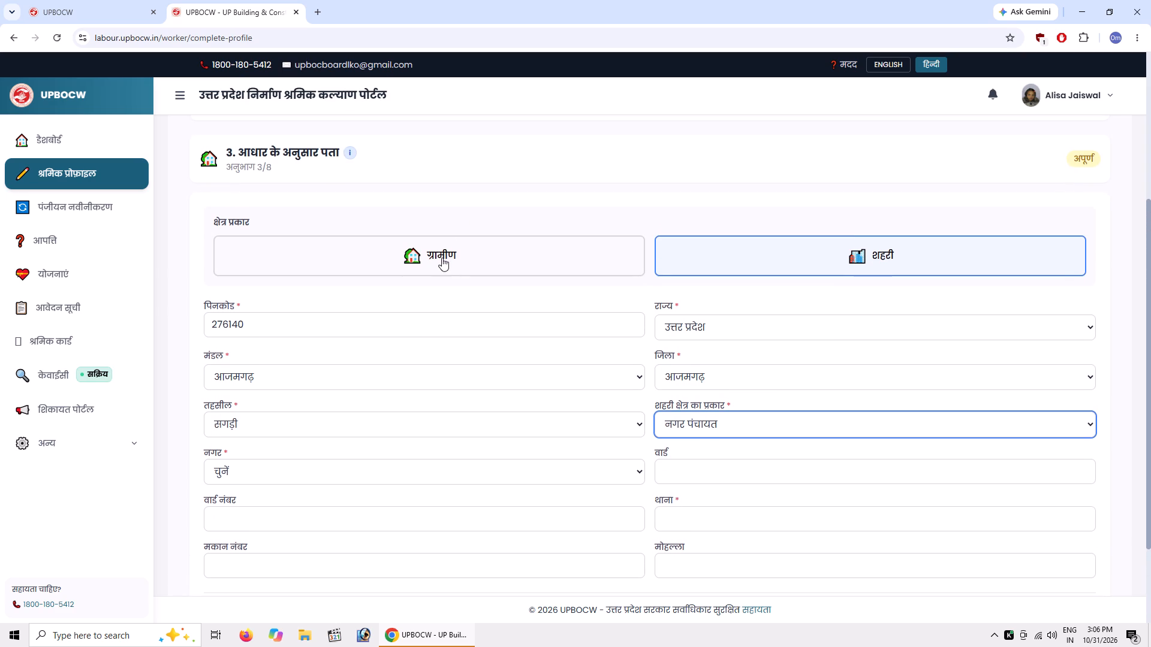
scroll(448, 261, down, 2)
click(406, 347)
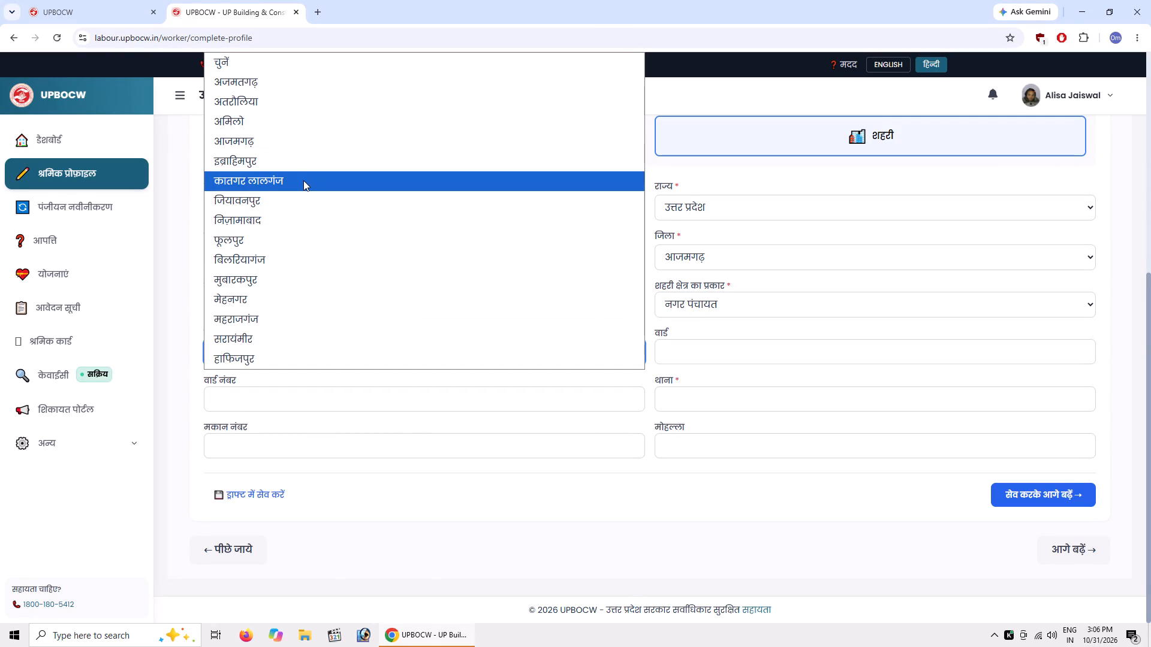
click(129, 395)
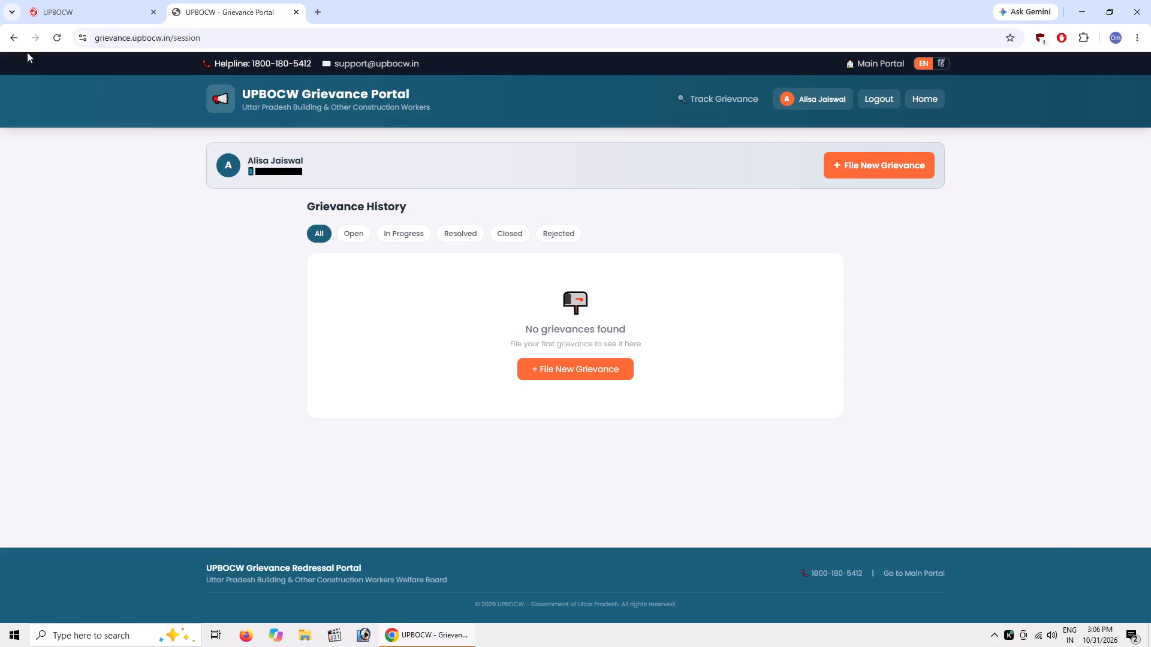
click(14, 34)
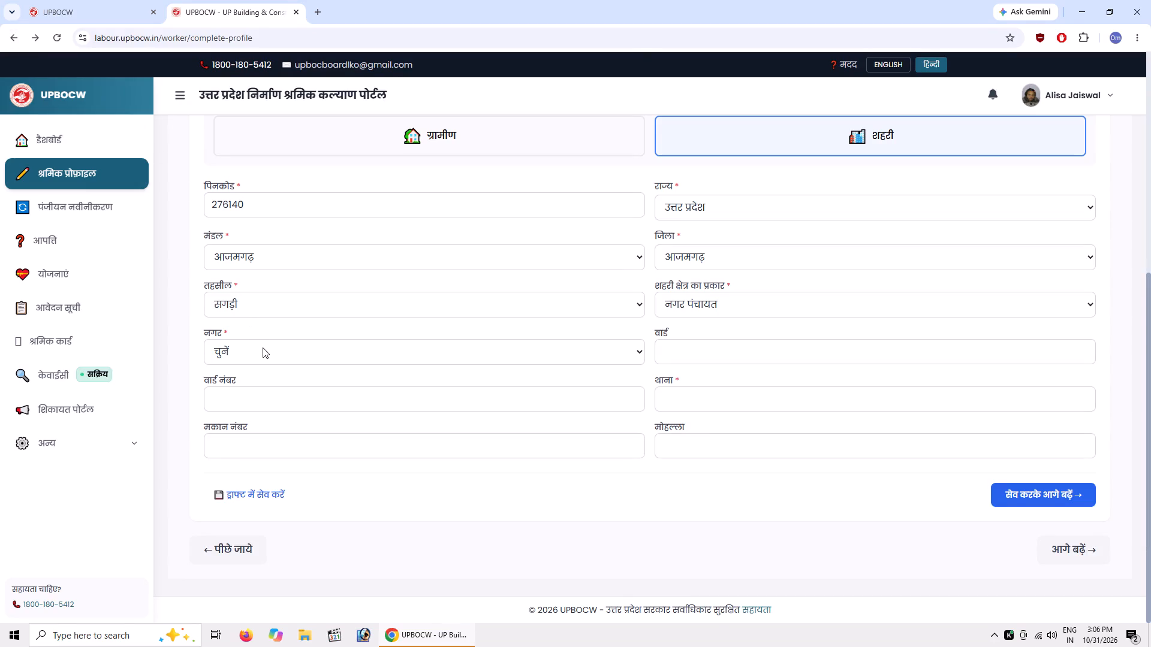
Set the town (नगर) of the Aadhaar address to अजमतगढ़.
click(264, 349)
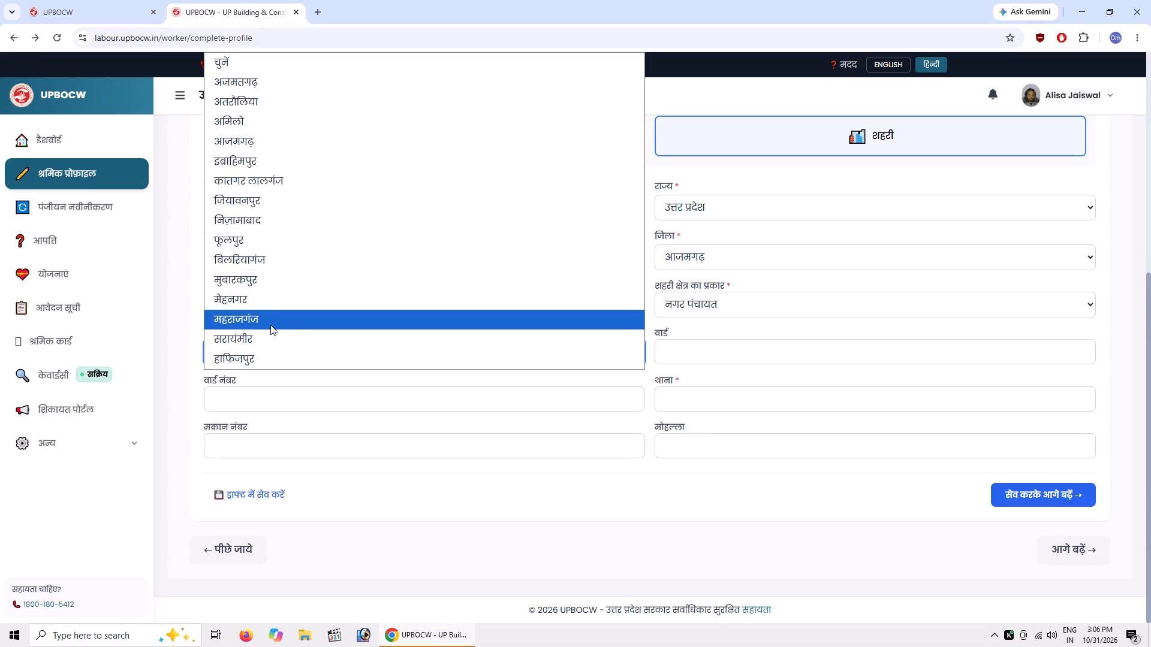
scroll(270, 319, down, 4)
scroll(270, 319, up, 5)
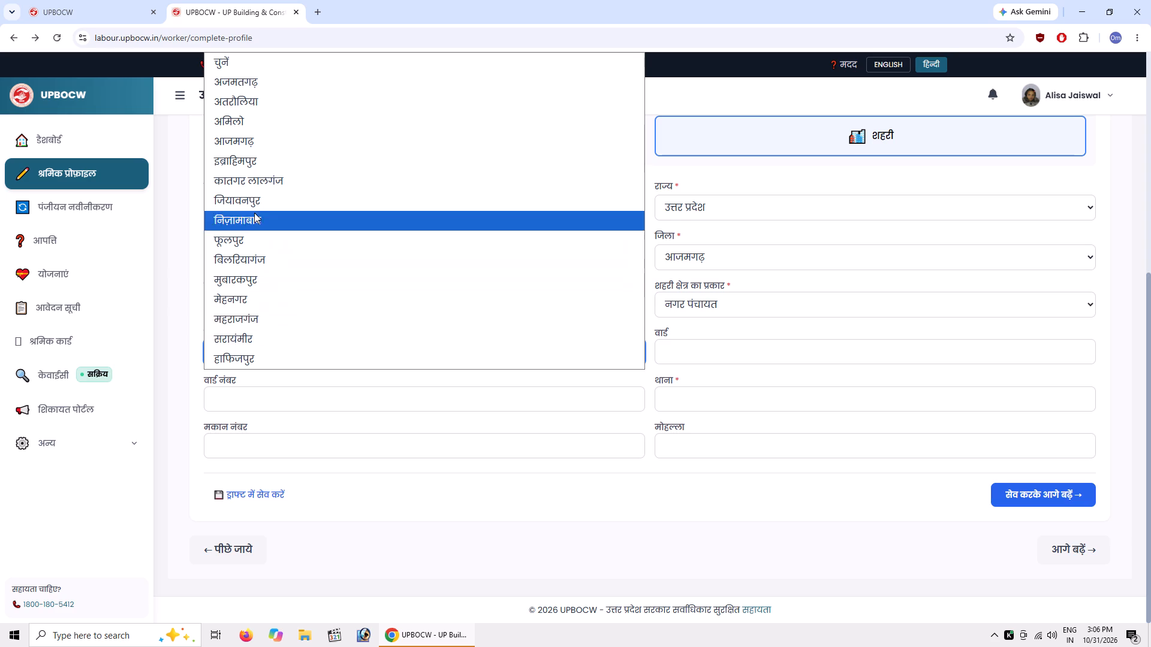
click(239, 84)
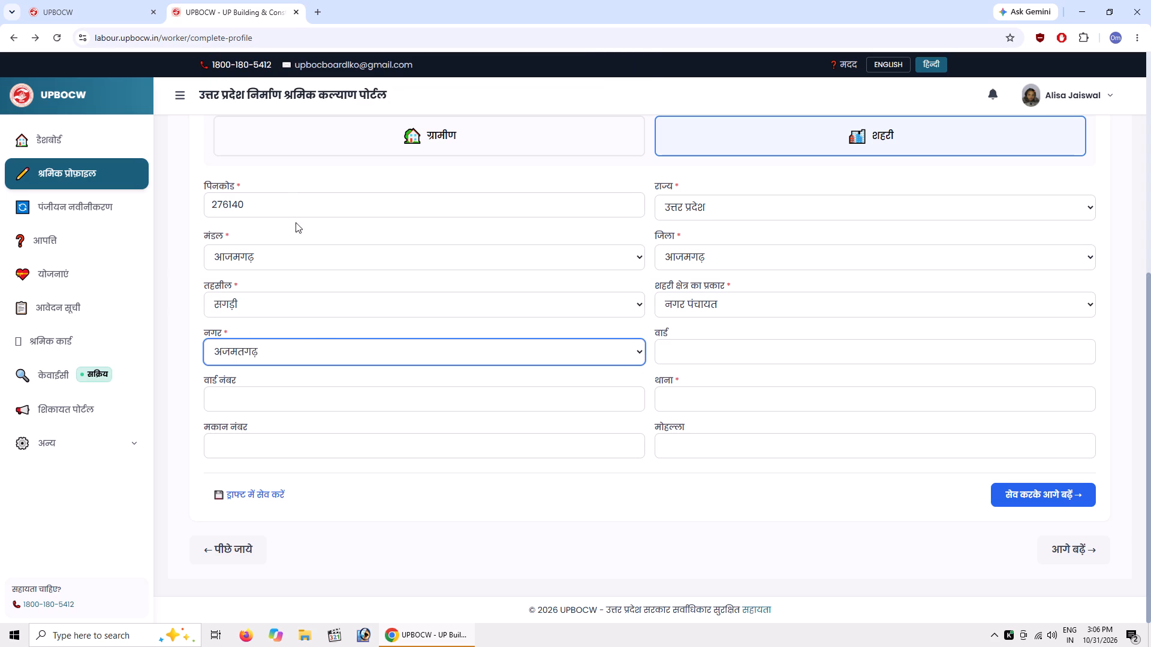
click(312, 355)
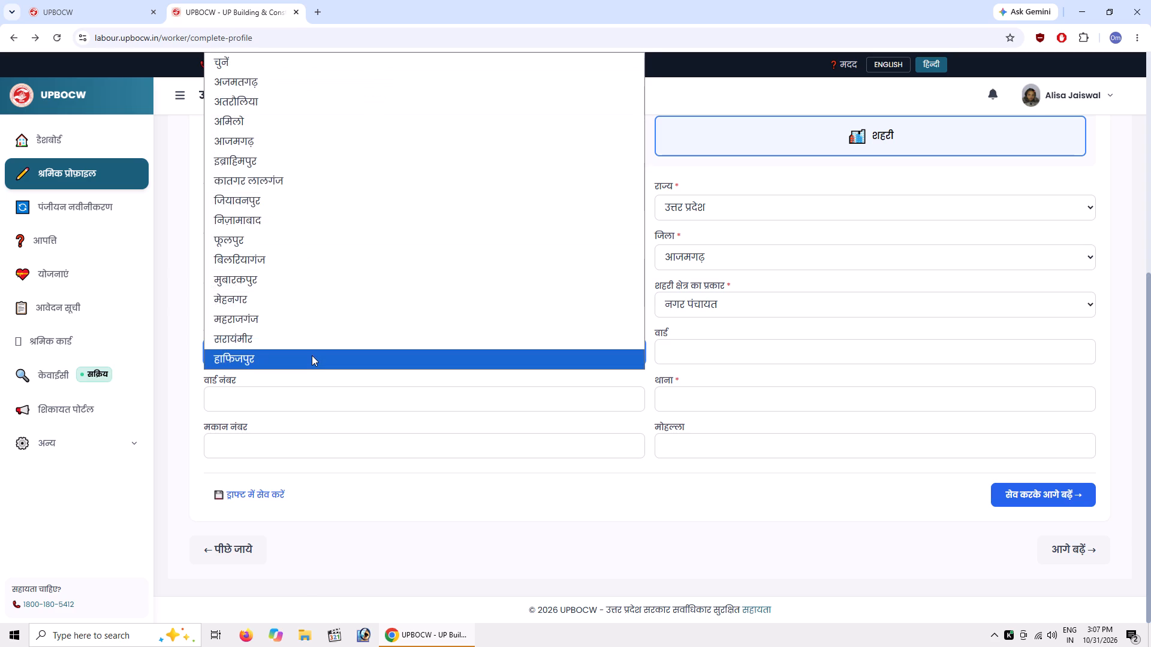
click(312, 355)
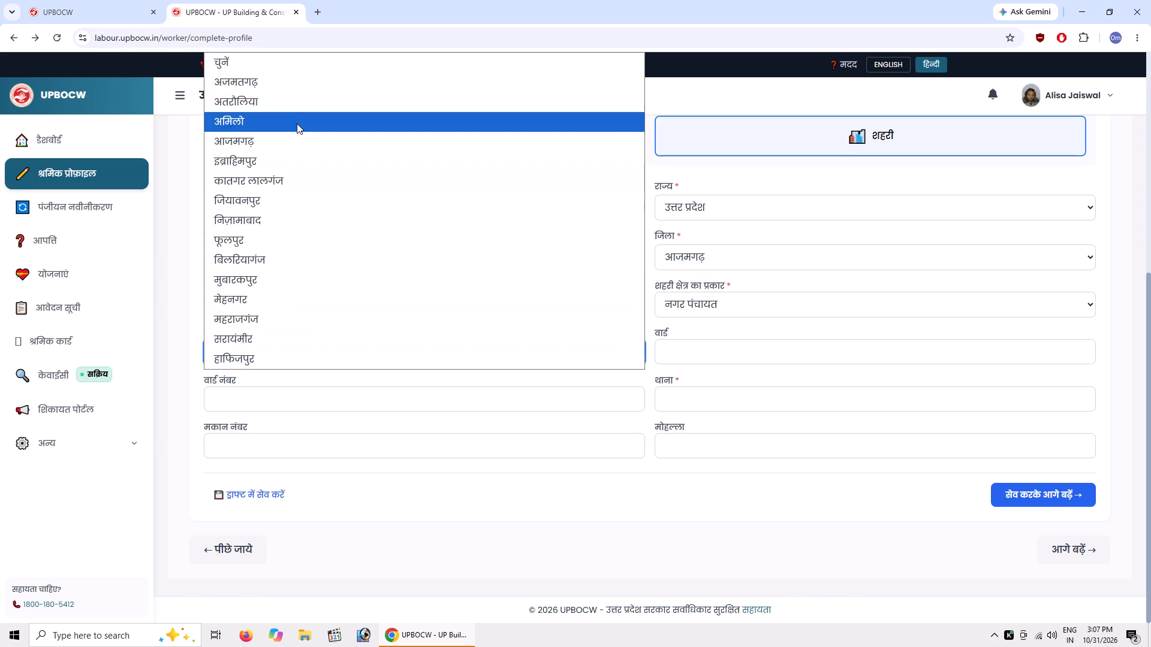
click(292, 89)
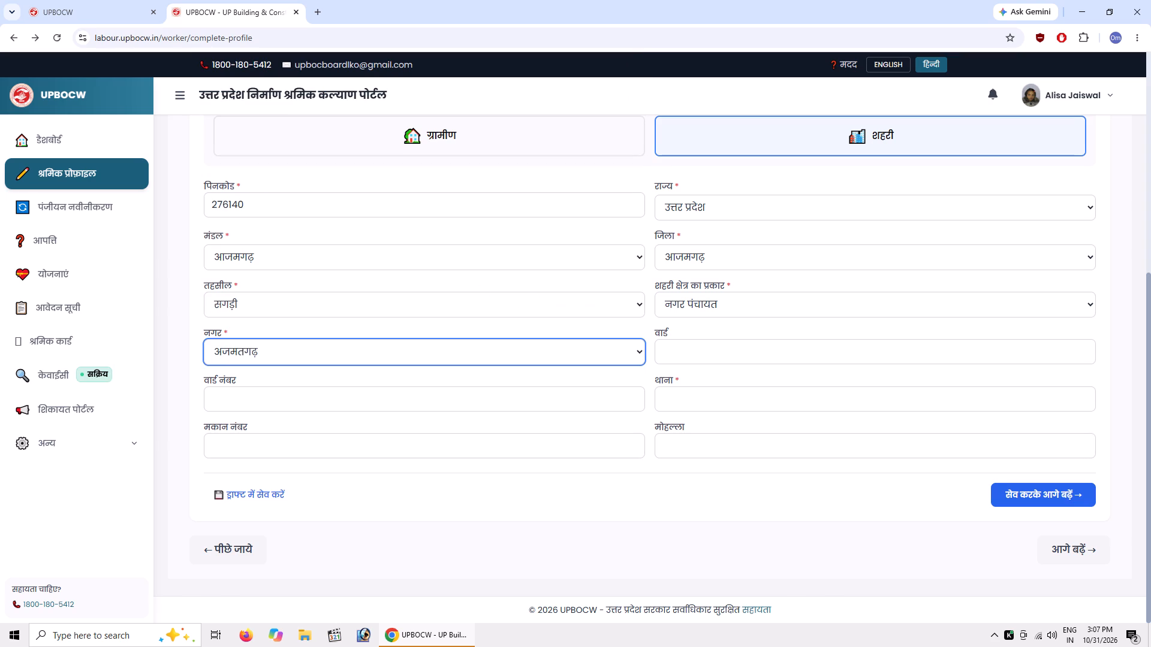
Set the town (नगर) of the Aadhaar address to जियावनपुर.
click(694, 346)
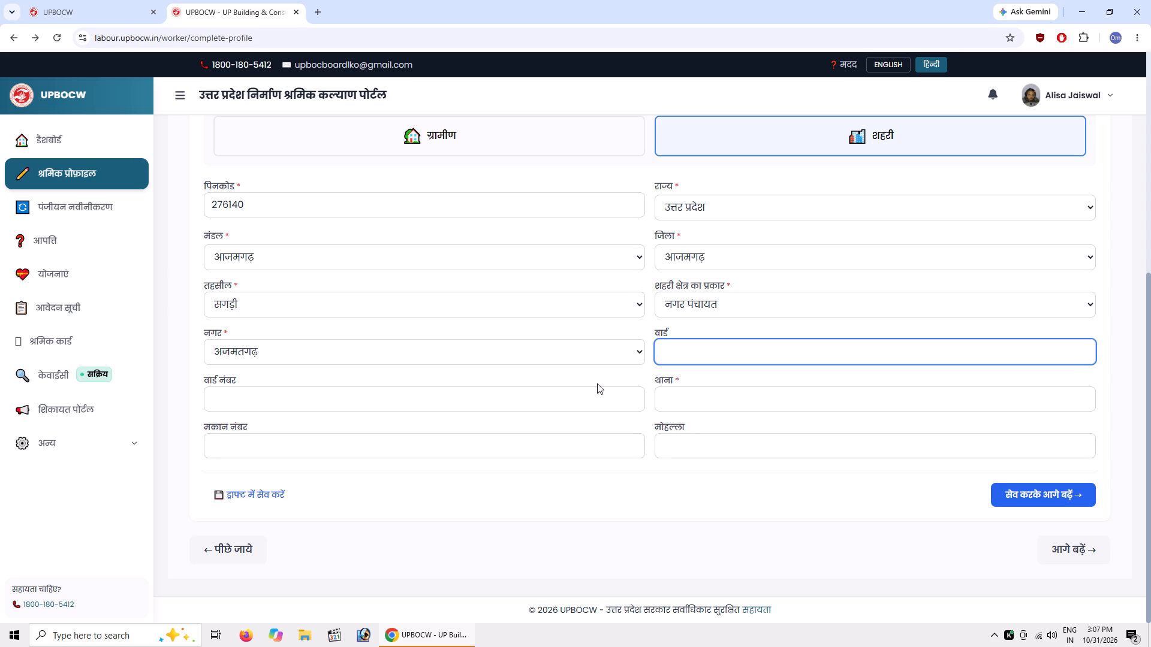
click(436, 368)
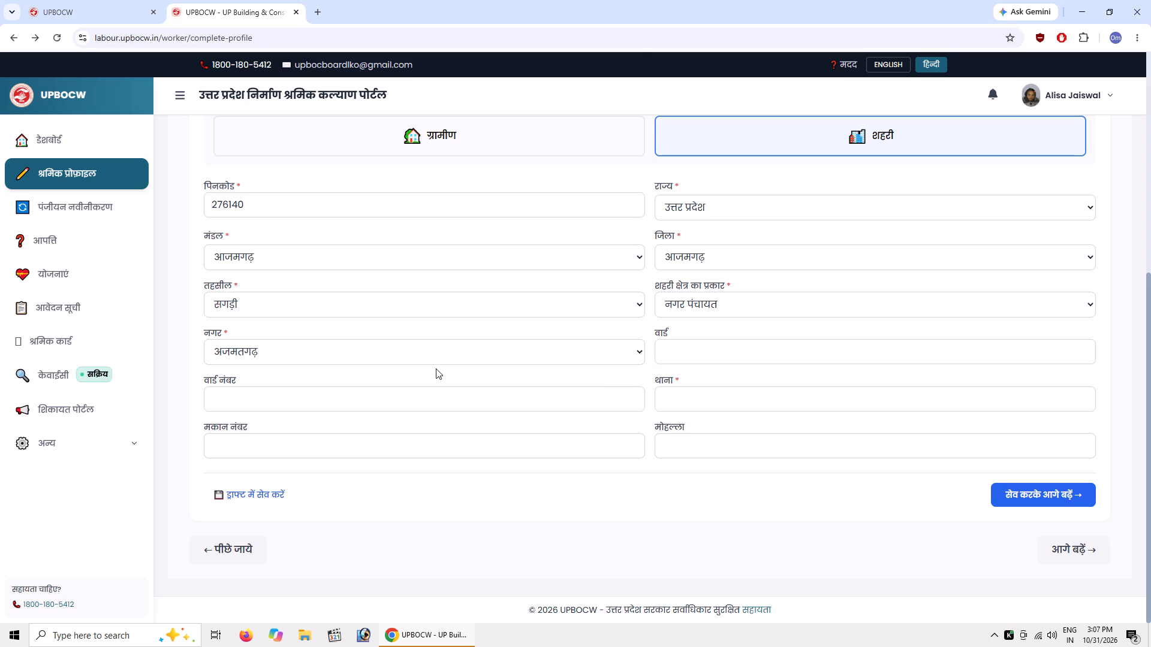
click(412, 358)
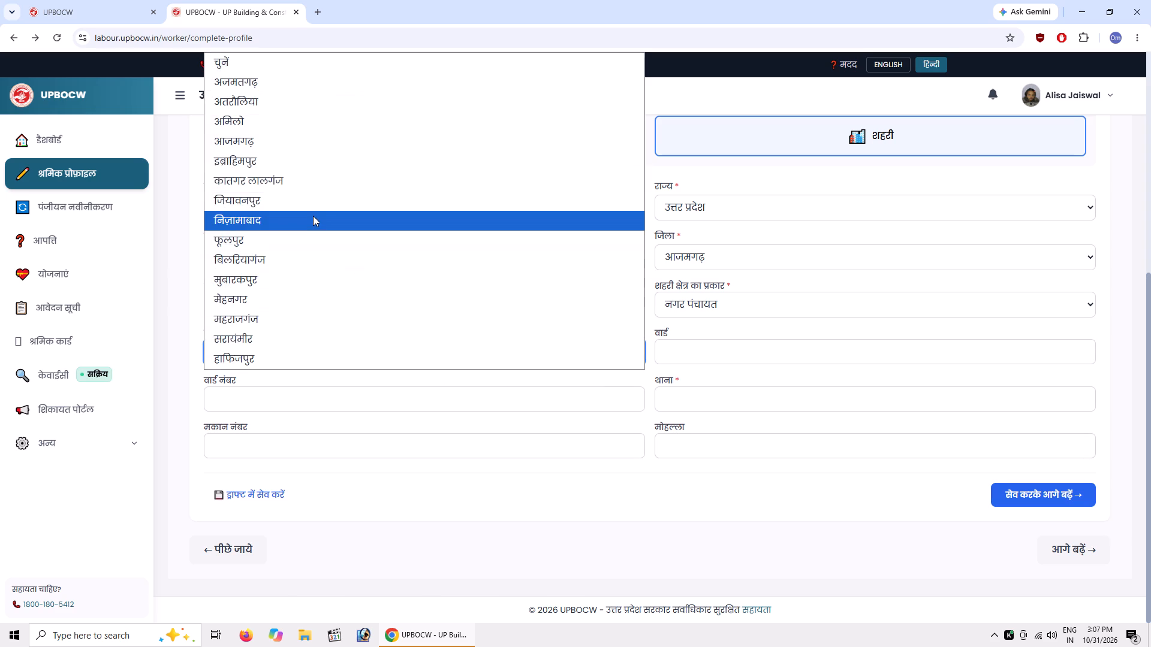
scroll(313, 216, down, 2)
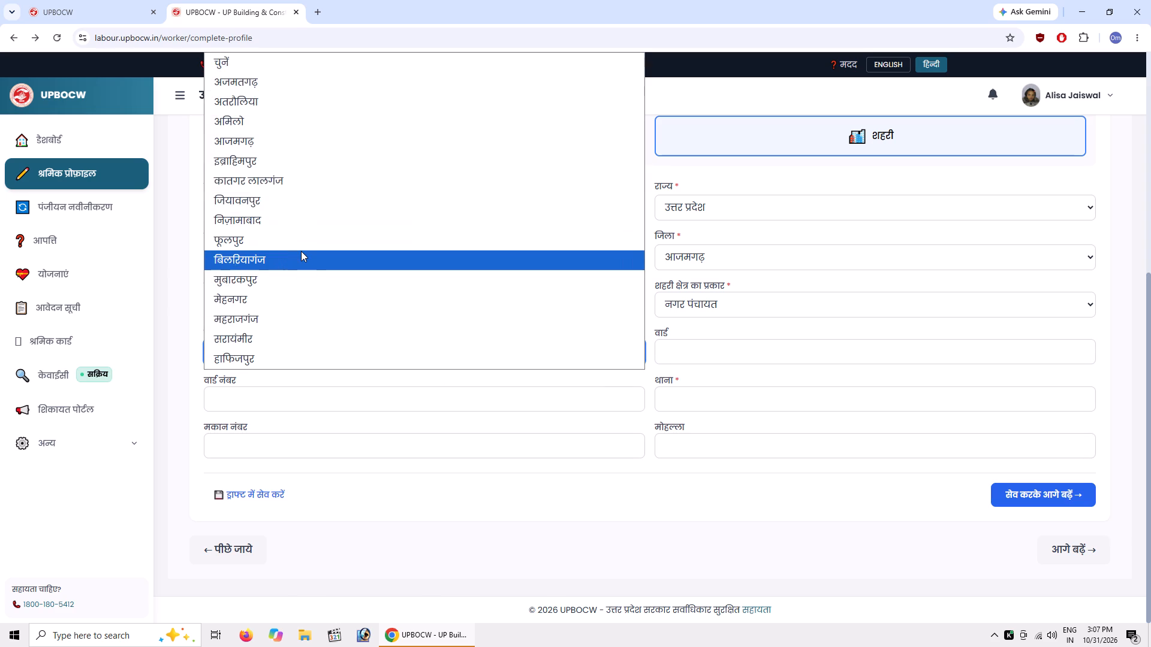
scroll(301, 251, up, 1)
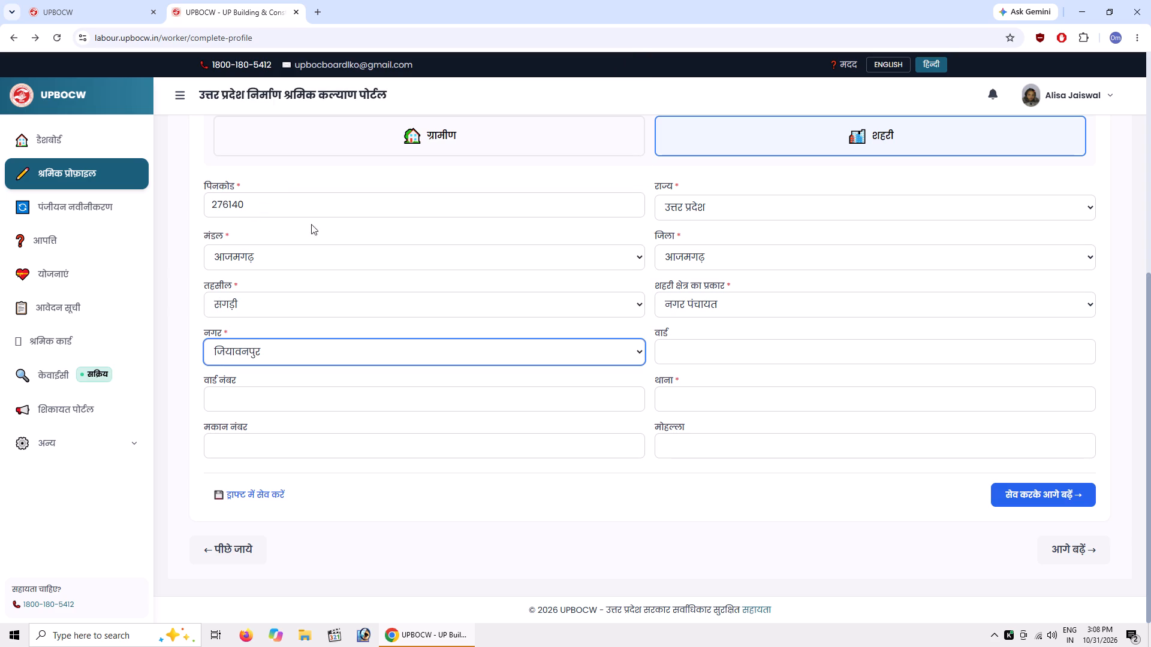
Review the urban area type (शहरी क्षेत्र का प्रकार) options and start the ward (वार्ड) entry of the Aadhaar address.
click(683, 300)
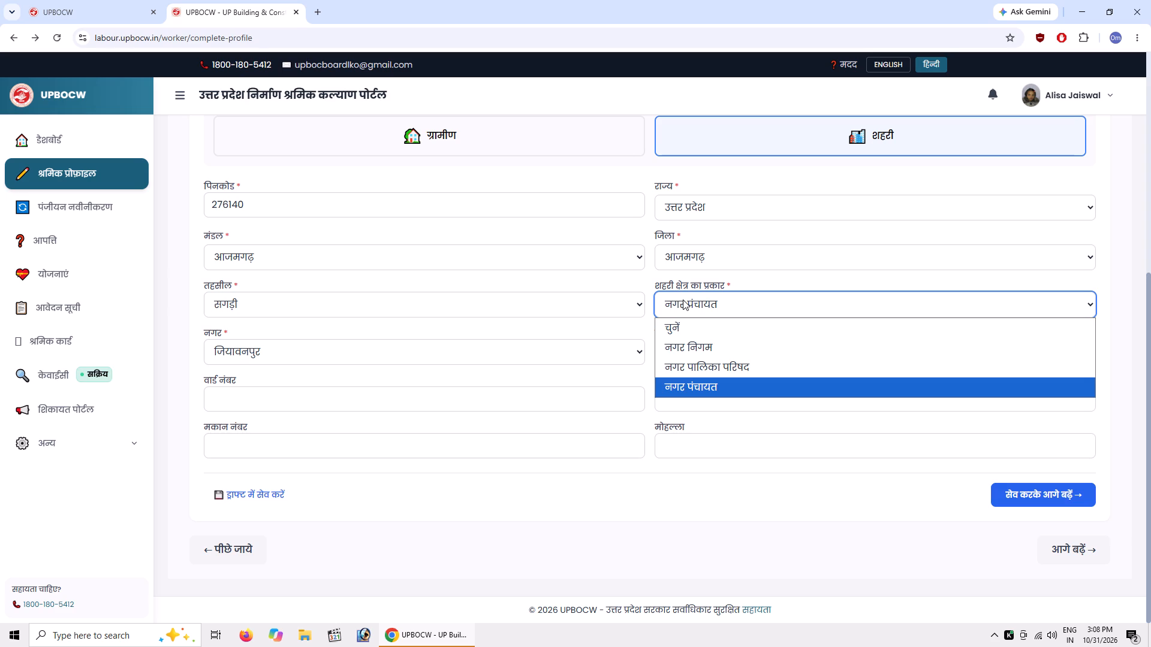
click(723, 297)
click(709, 350)
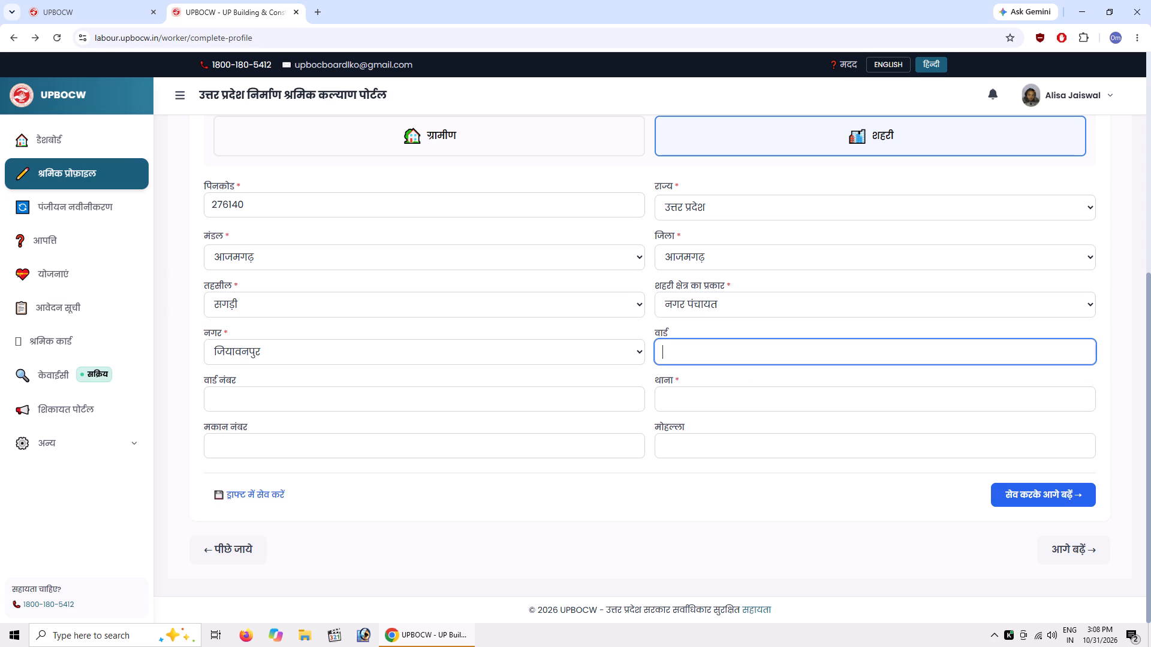
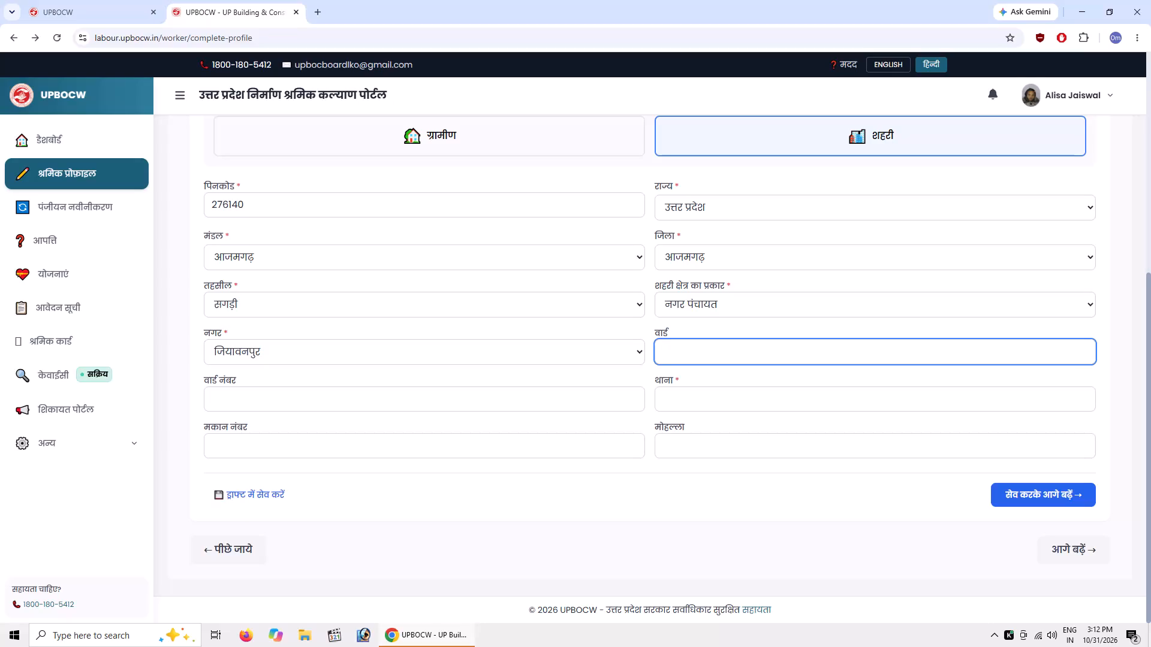
Switch the keyboard input language to Hindi with Google Input Tools for the ward (वार्ड) entry.
key(super+space)
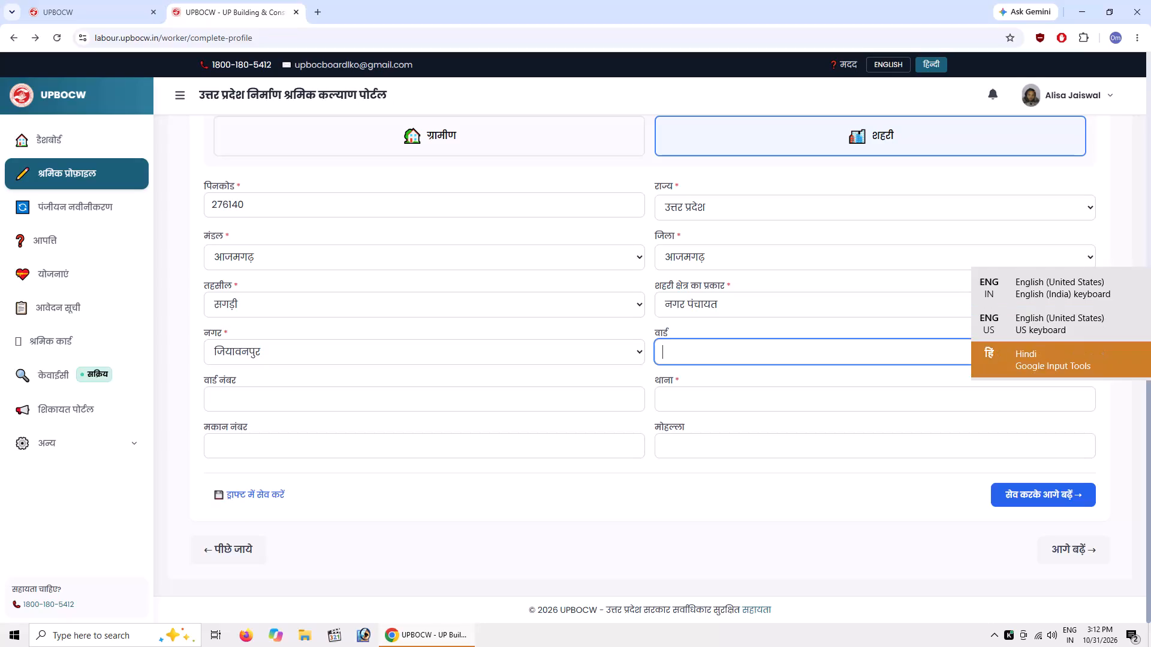
key(Left)
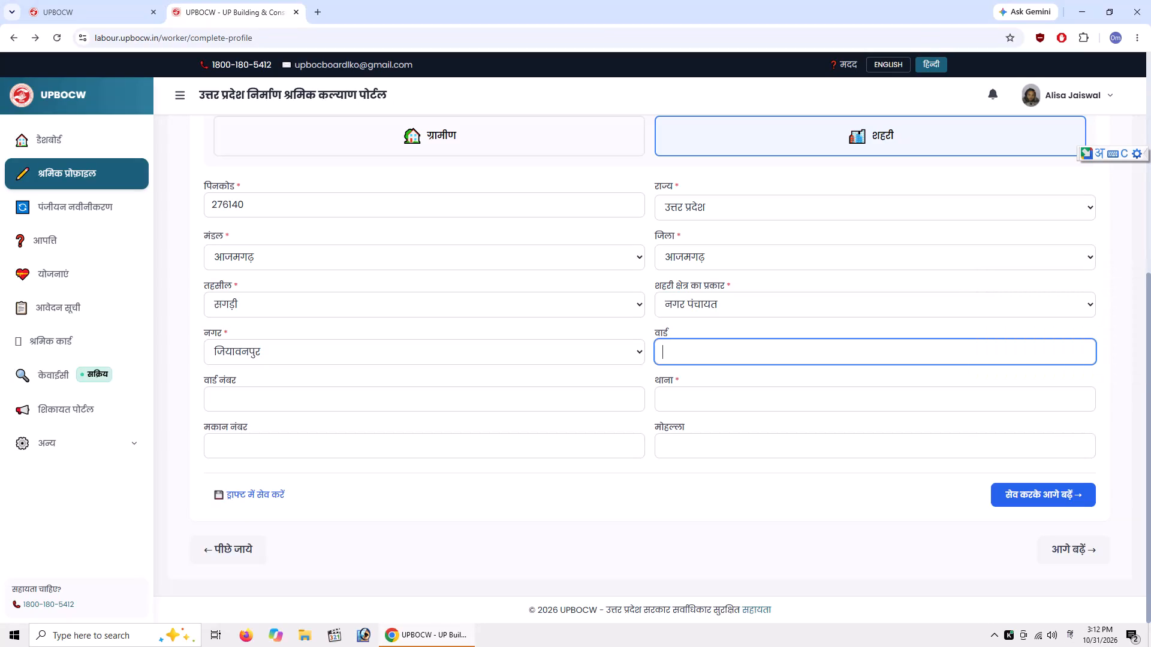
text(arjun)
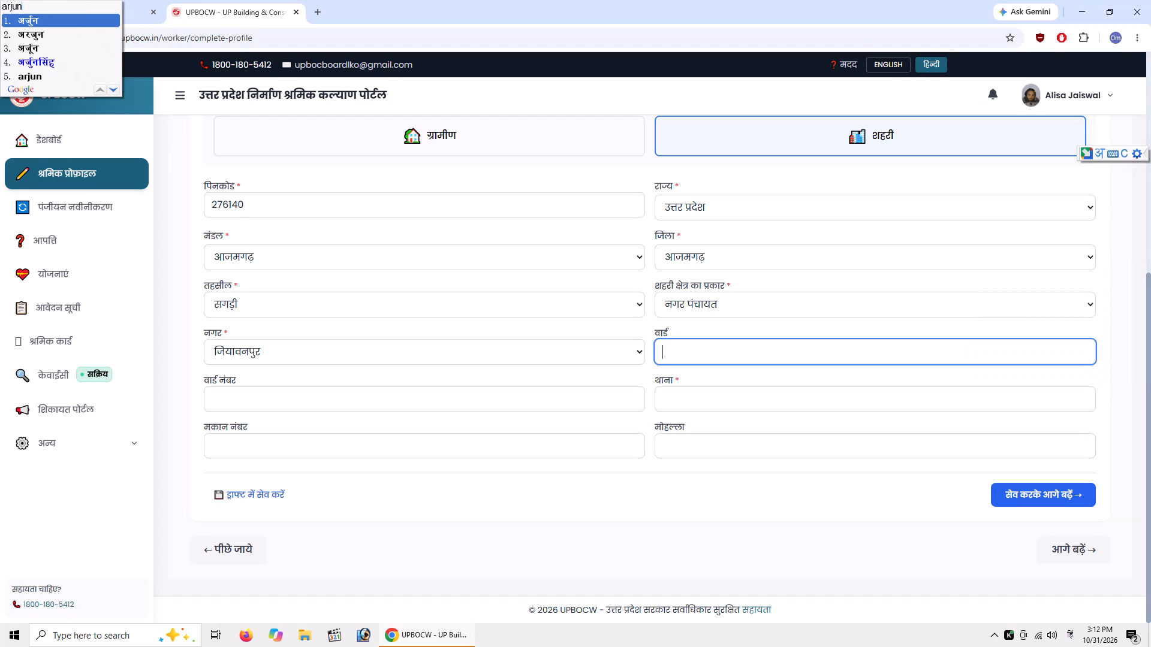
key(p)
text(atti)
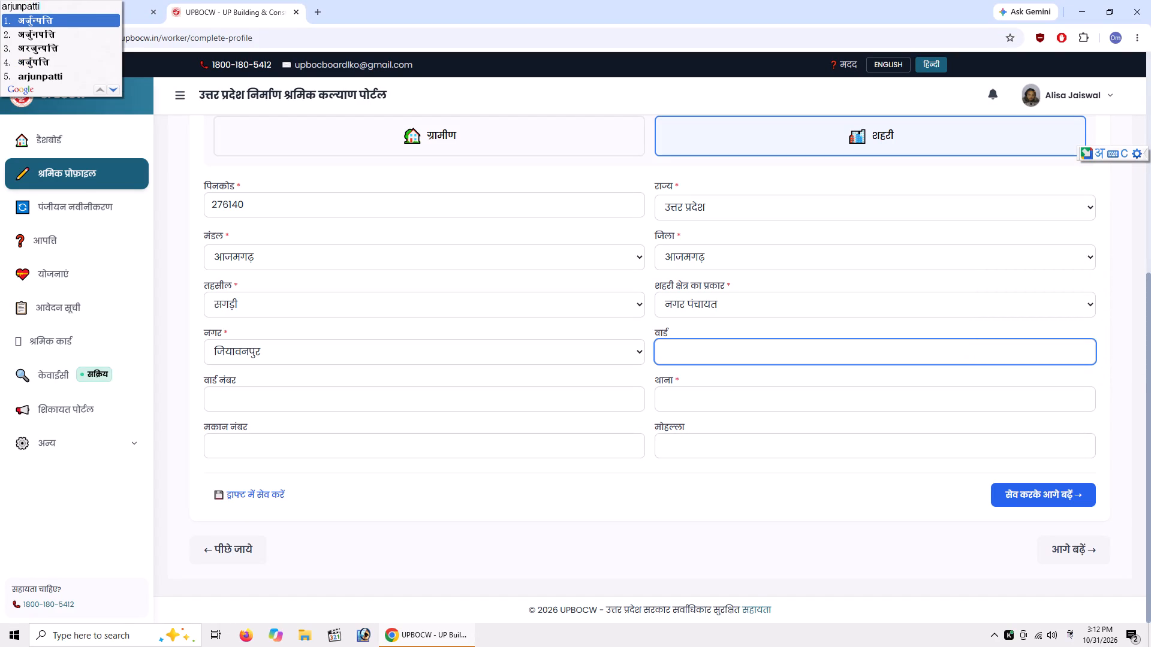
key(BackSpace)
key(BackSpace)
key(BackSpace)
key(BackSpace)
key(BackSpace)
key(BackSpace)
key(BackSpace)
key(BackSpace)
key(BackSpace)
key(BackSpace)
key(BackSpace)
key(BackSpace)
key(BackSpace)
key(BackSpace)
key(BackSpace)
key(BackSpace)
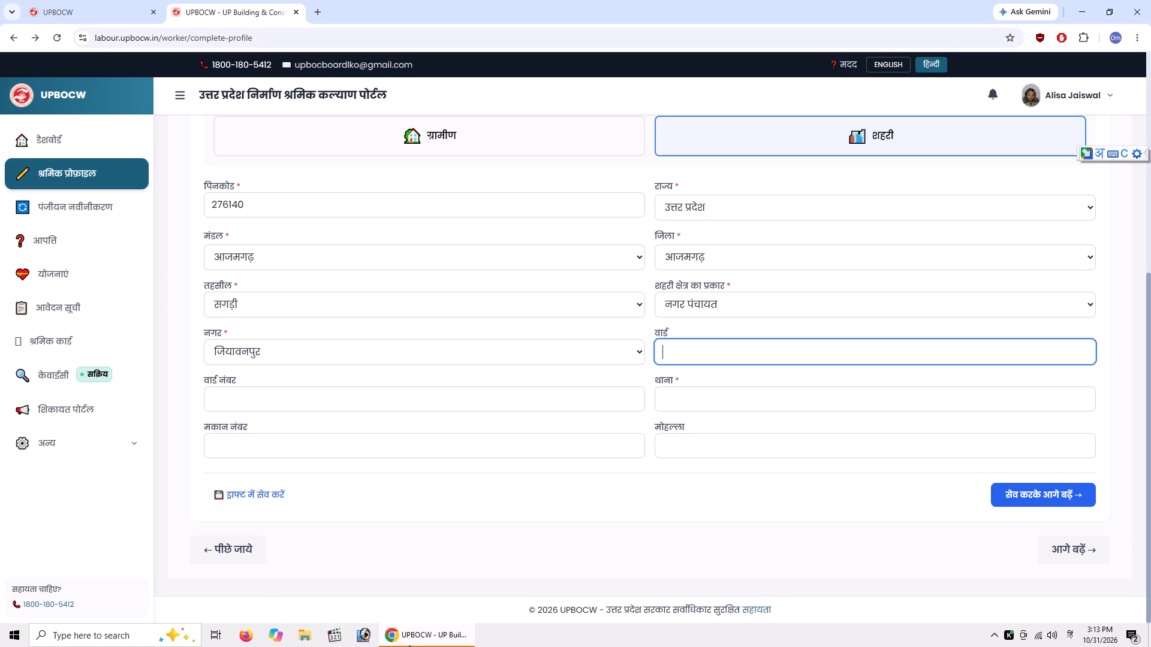
Open a new browser tab and bring up the Google search suggestions.
click(712, 349)
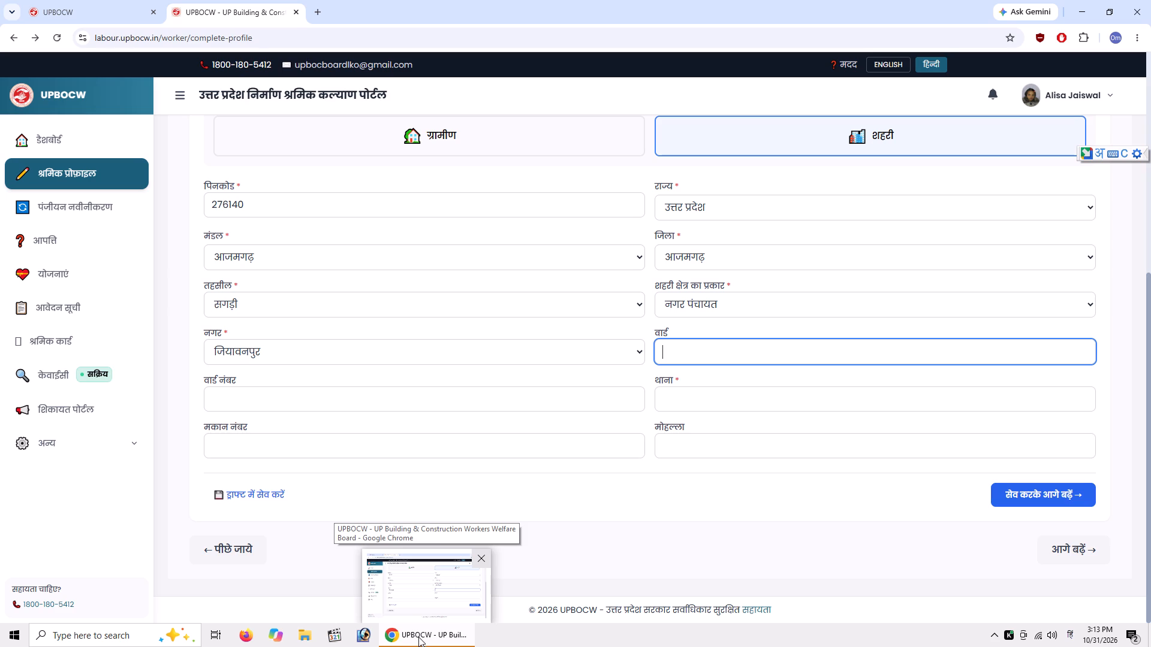
click(317, 14)
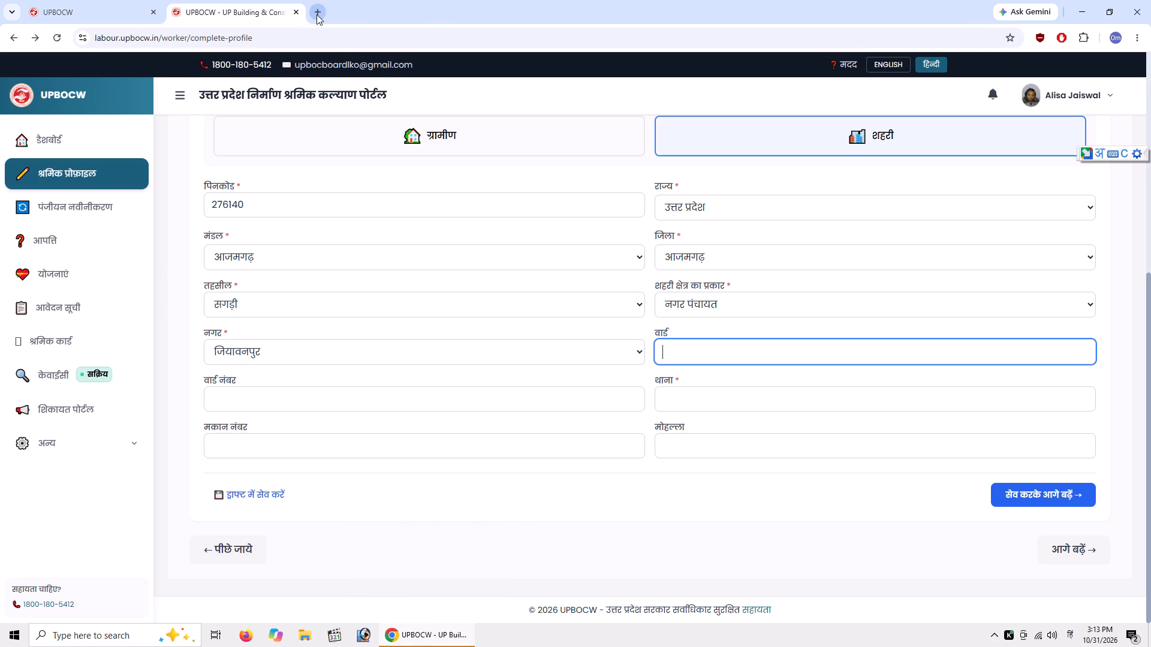
click(414, 228)
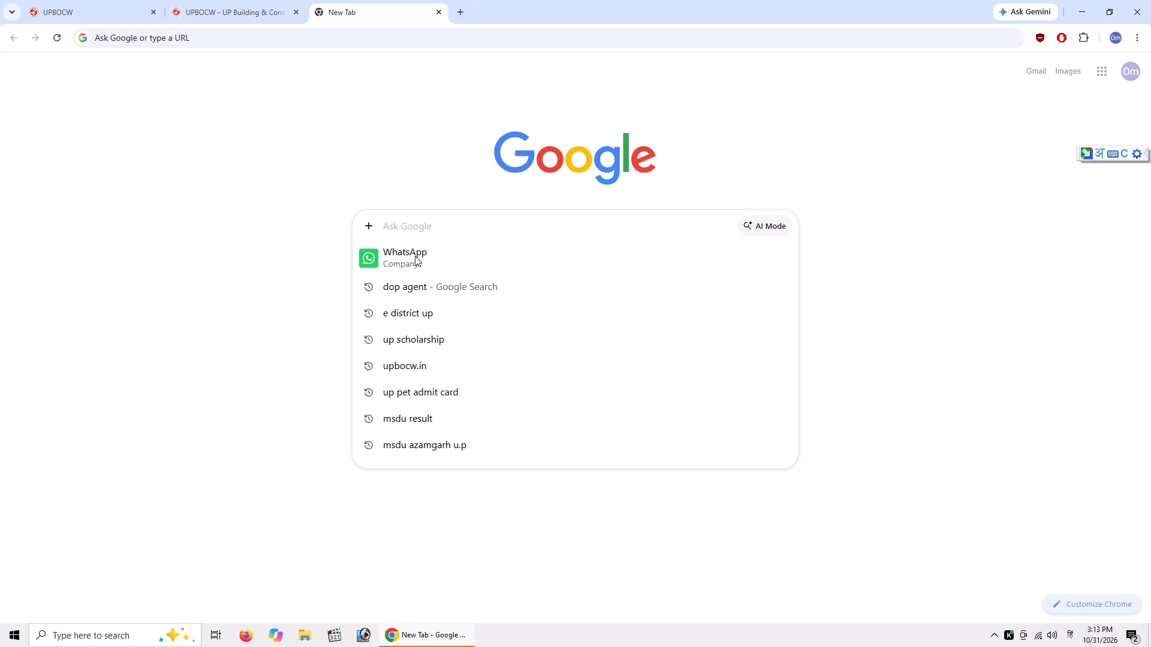
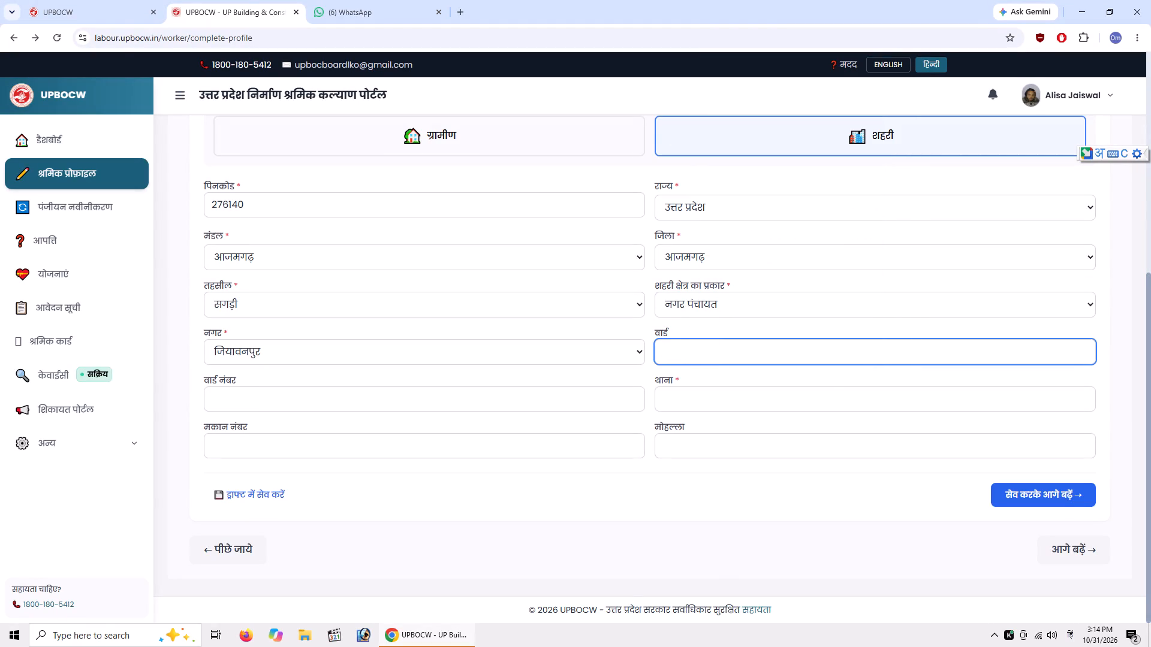
Enter "bazar", transliterated into Hindi, as the ward (वार्ड) of the Aadhaar address.
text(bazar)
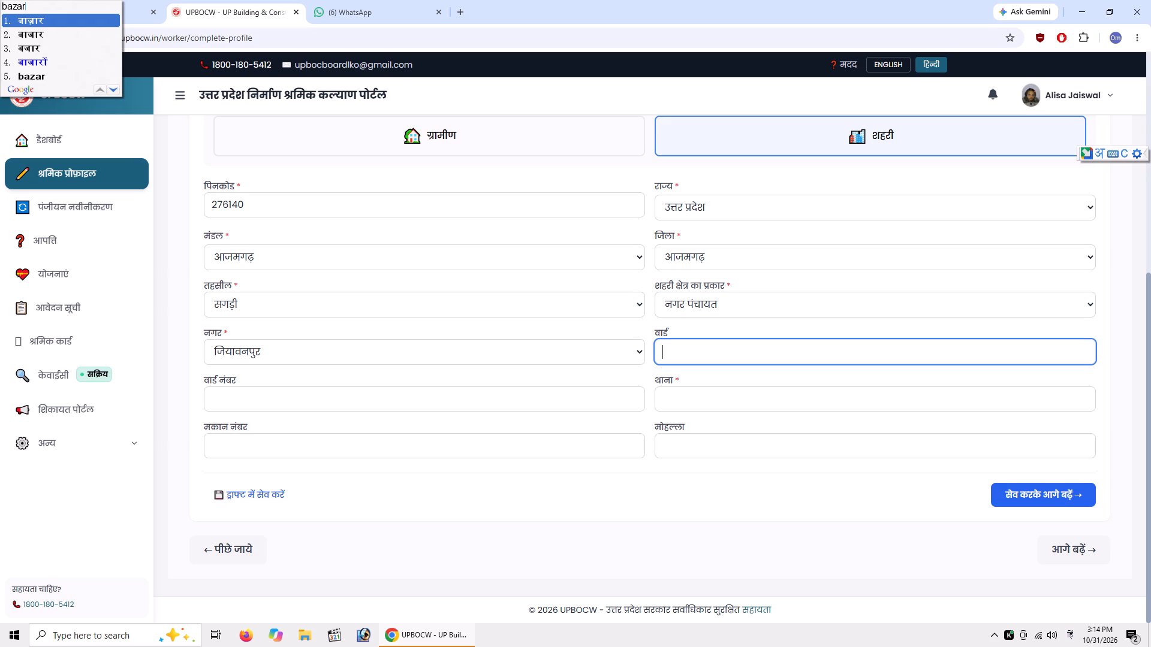
Enter the worker's ward name in Hindi in the वार्ड field of the urban address.
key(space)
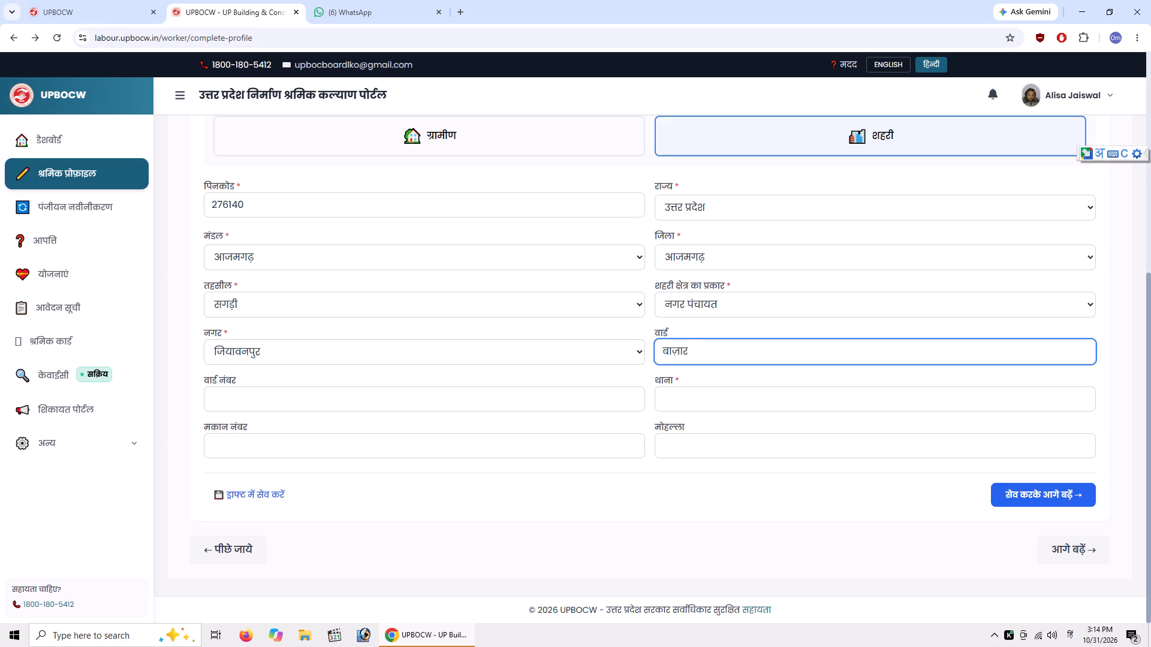
text(khasd)
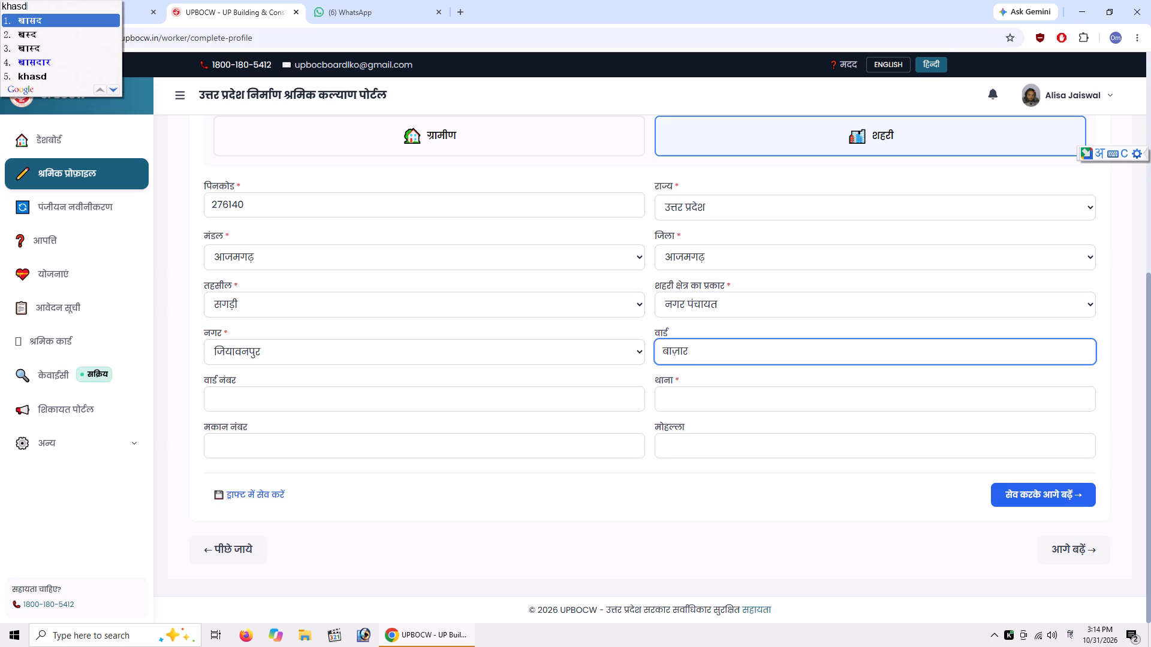
key(BackSpace)
key(space)
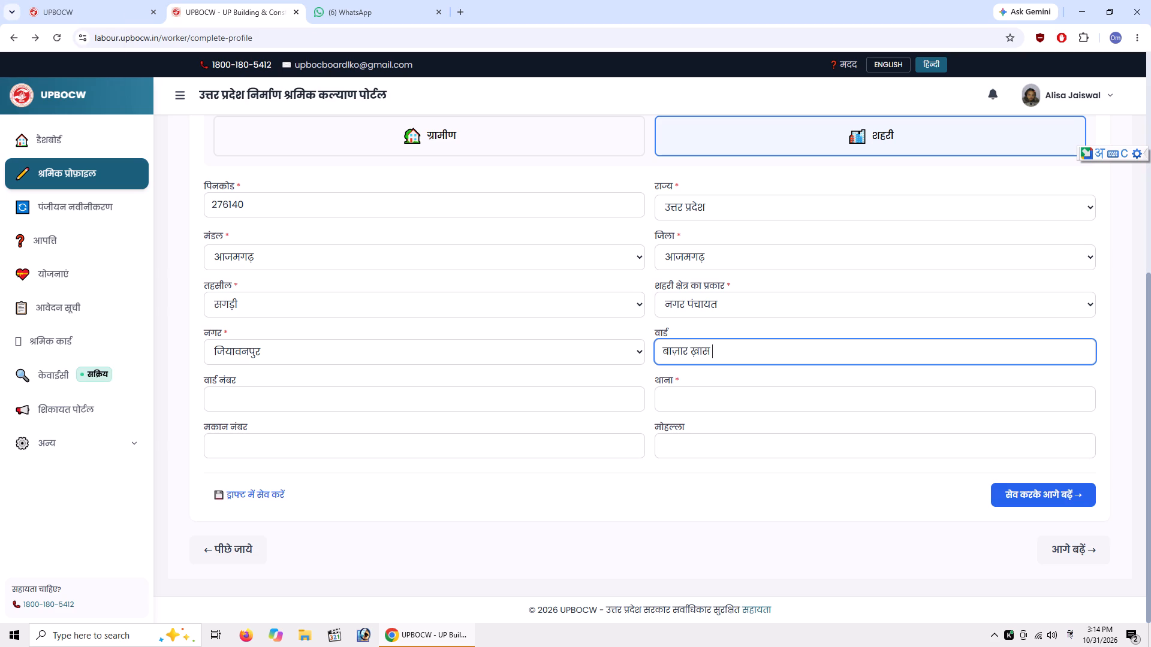
Enter the ward number (वार्ड नंबर) in English digits, with the keyboard input language switched back to English.
click(275, 407)
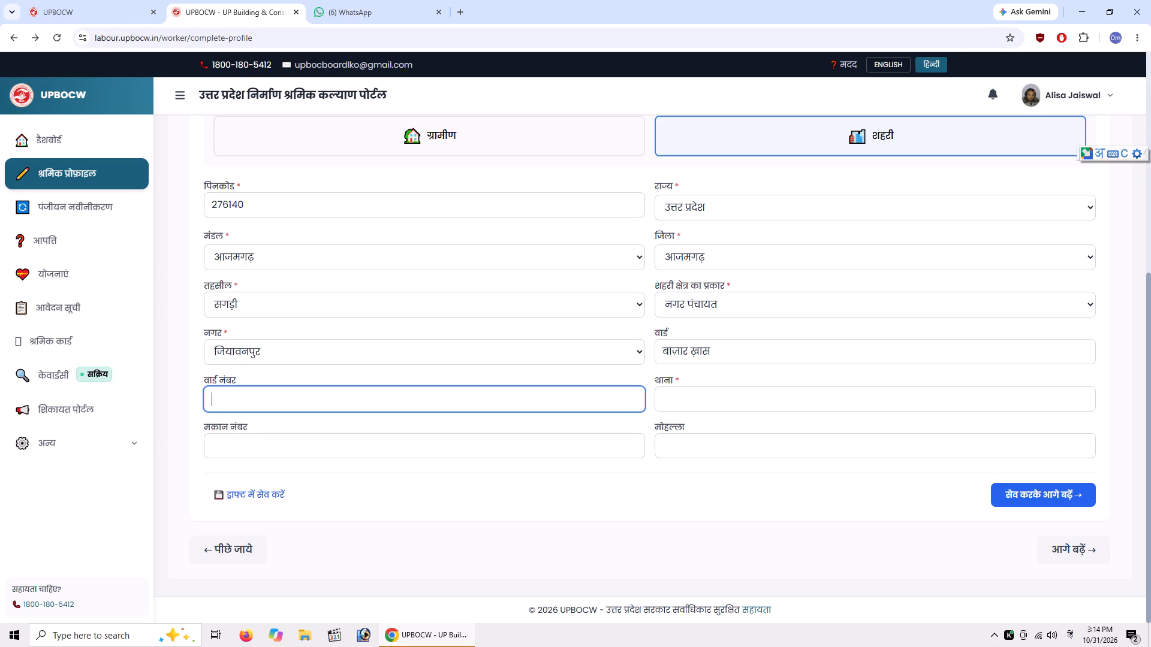
text(07)
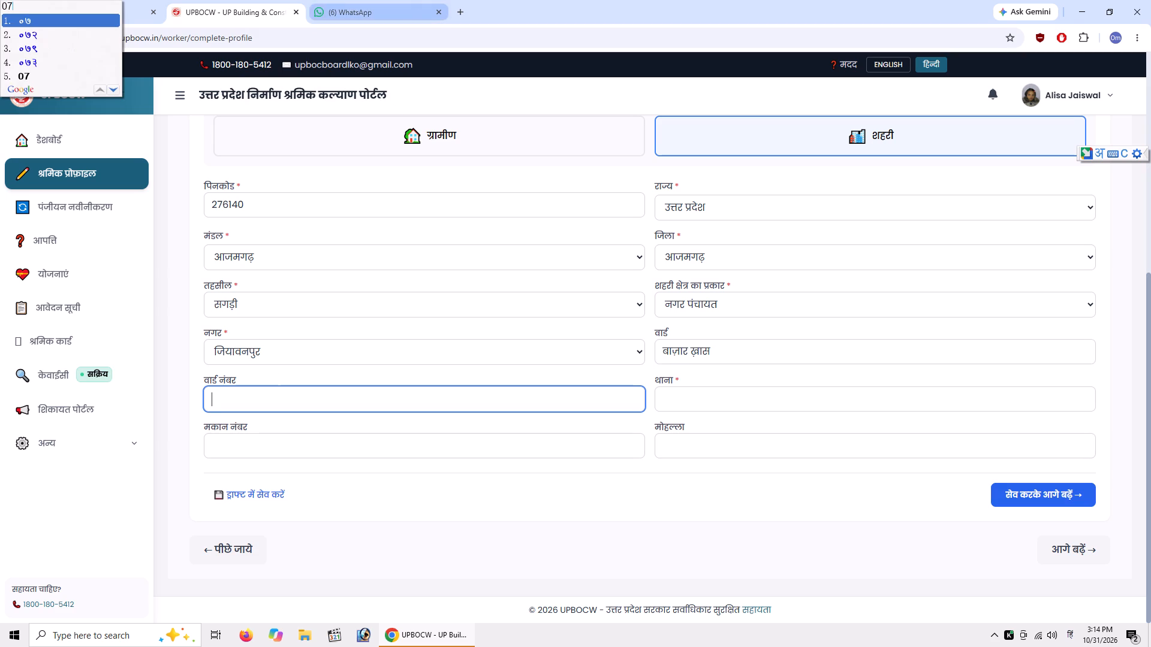
key(BackSpace)
key(BackSpace)
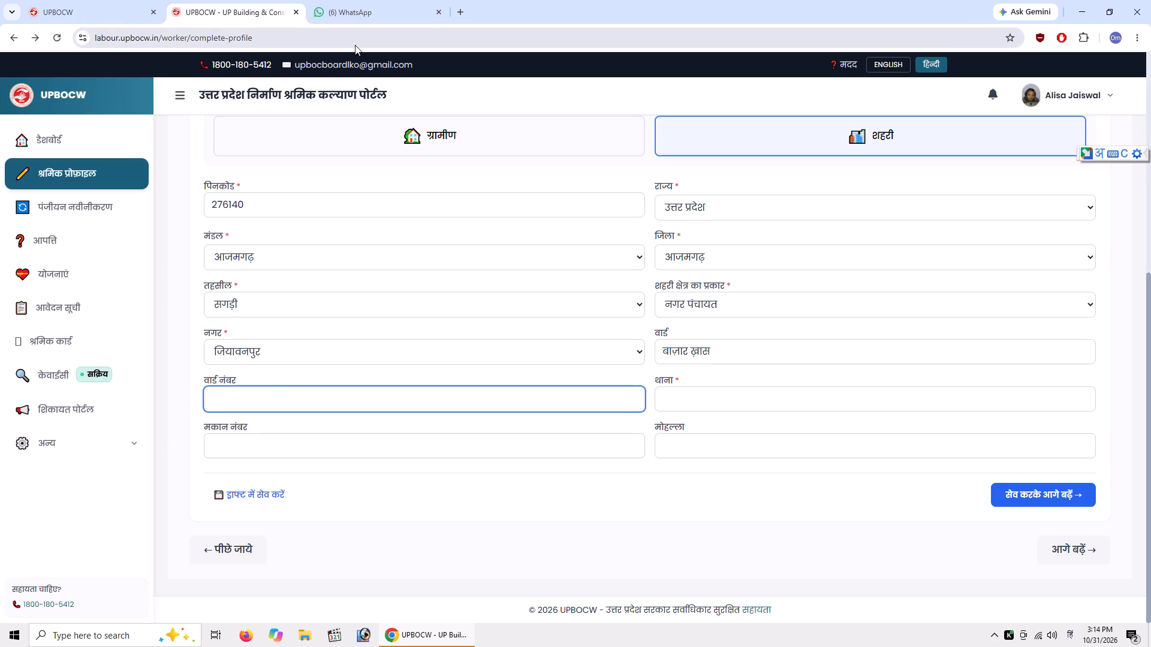
key(super+space)
text(07)
Enter the police station (थाना) name in Hindi, with the keyboard input language switched to Hindi again.
click(697, 392)
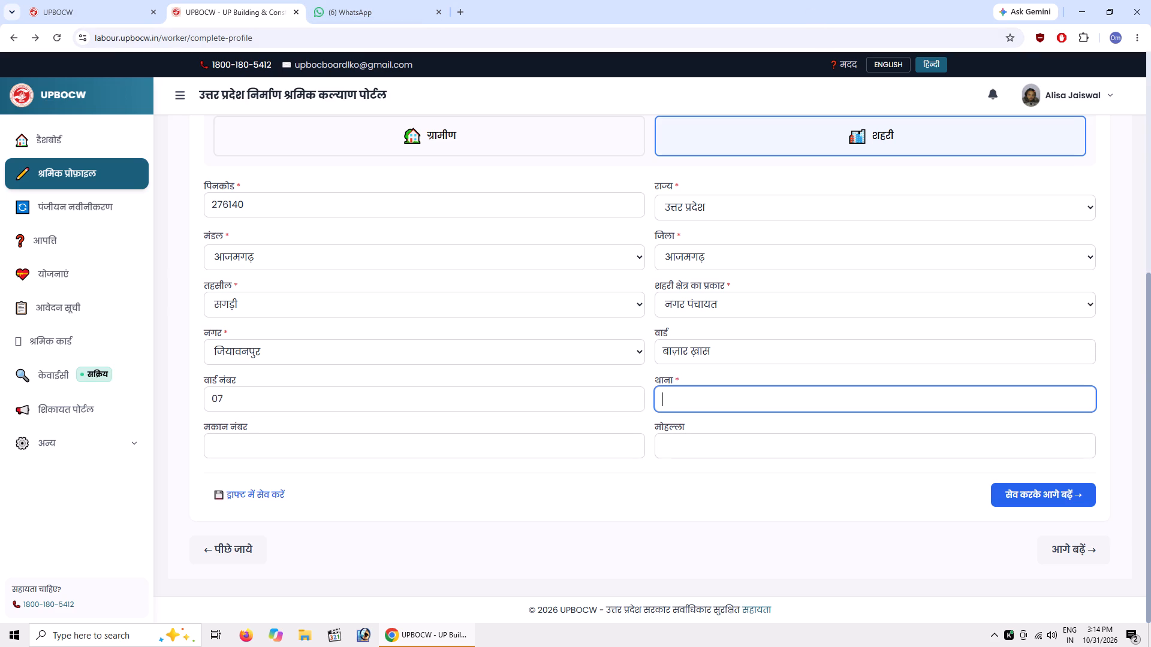
key(super+space)
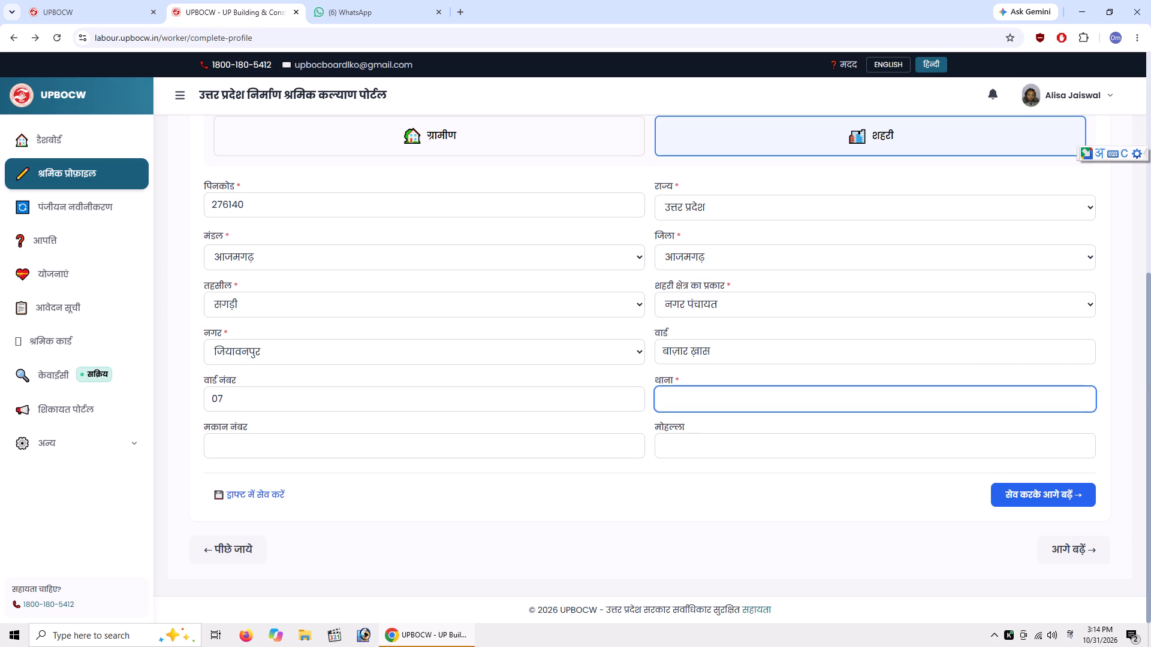
text(jiyanpur)
key(space)
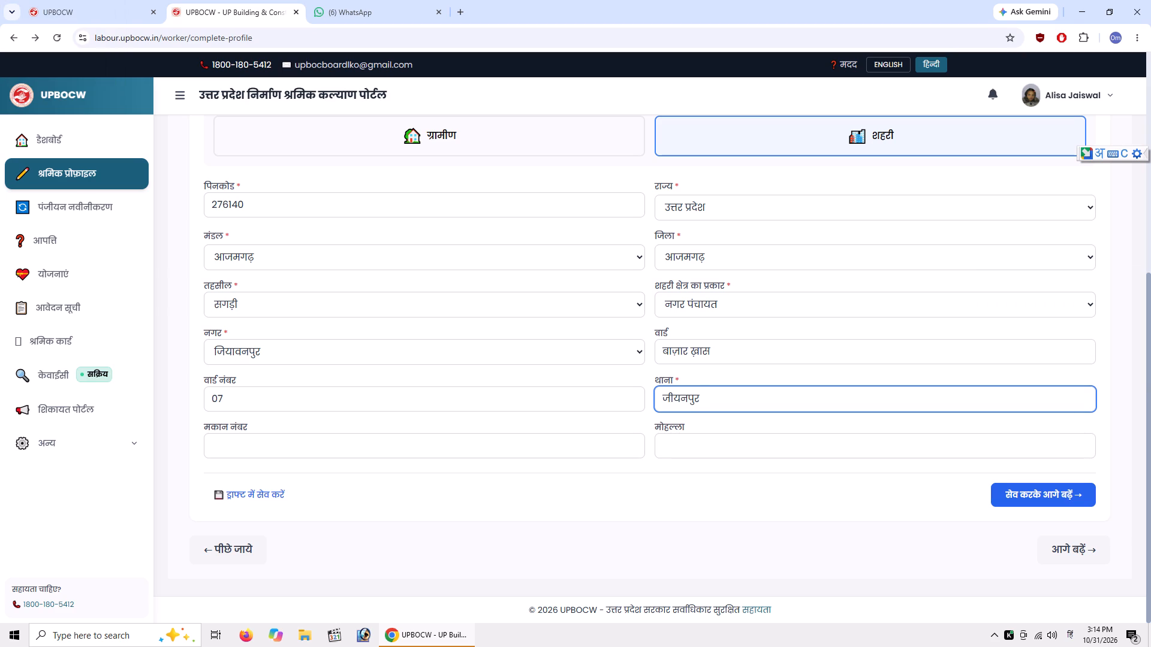
Start the house number (मकान नंबर) entry of the urban address.
click(230, 447)
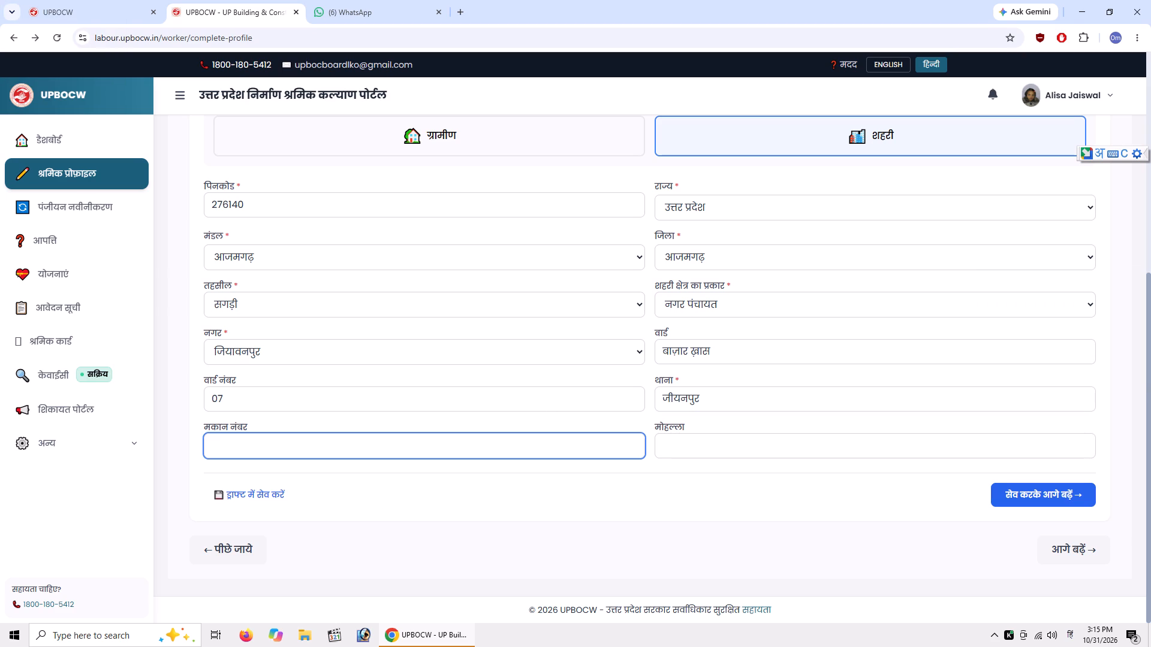
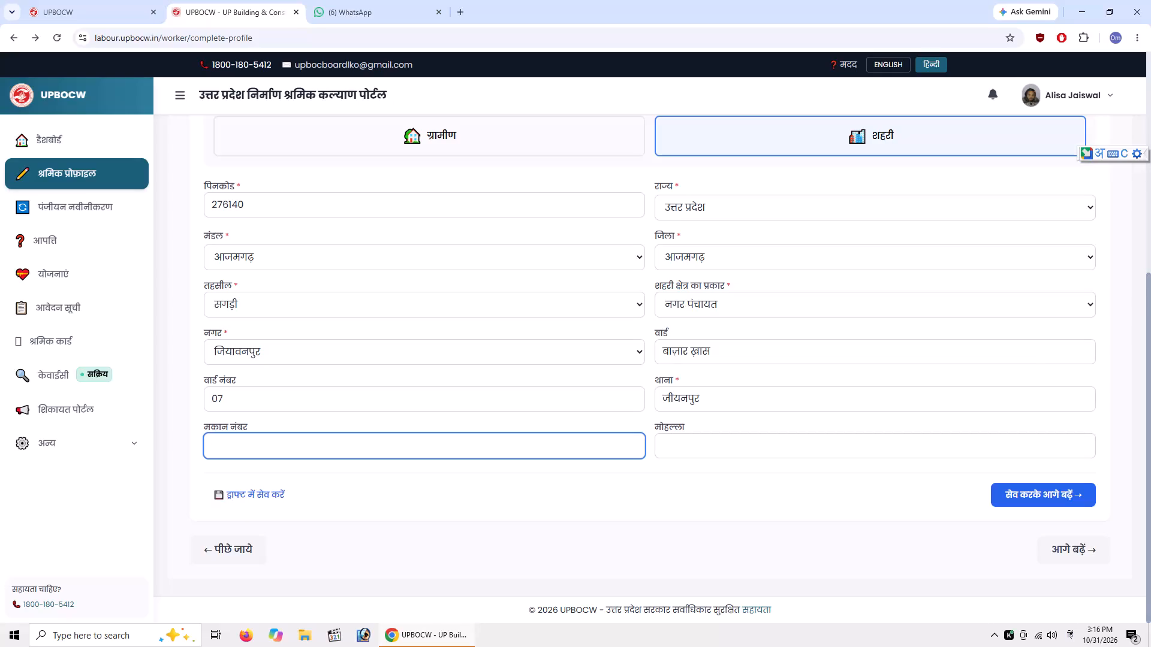
Enter the house number (मकान नंबर) of the urban Aadhaar address in digits, with the keyboard input language switched to English.
key(super+space)
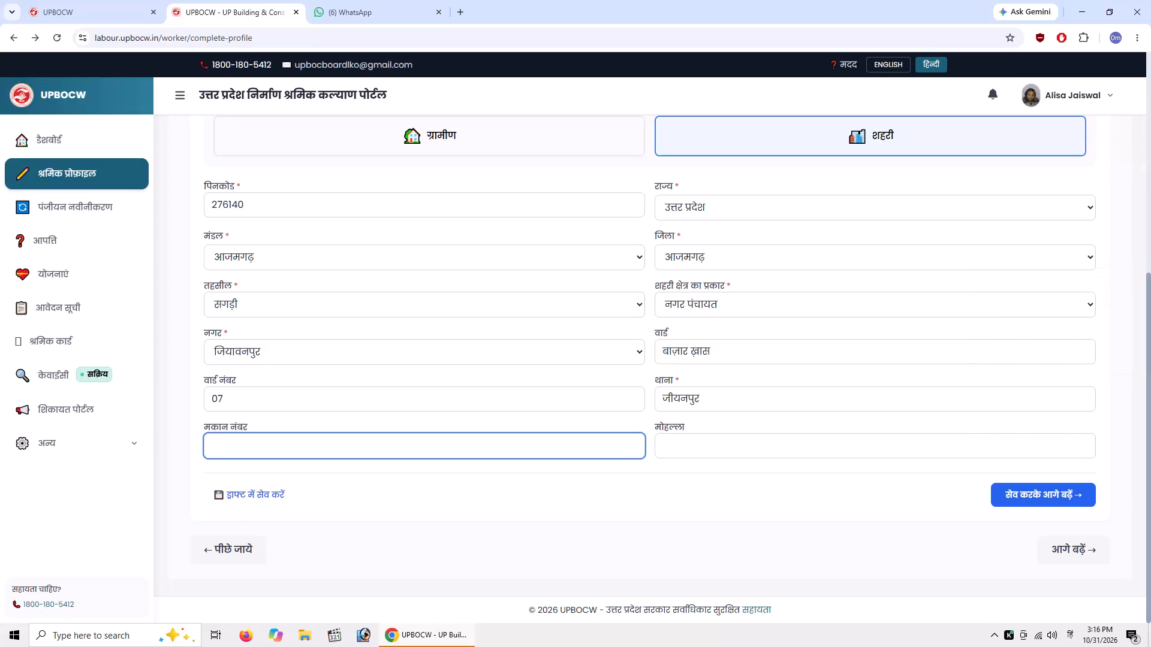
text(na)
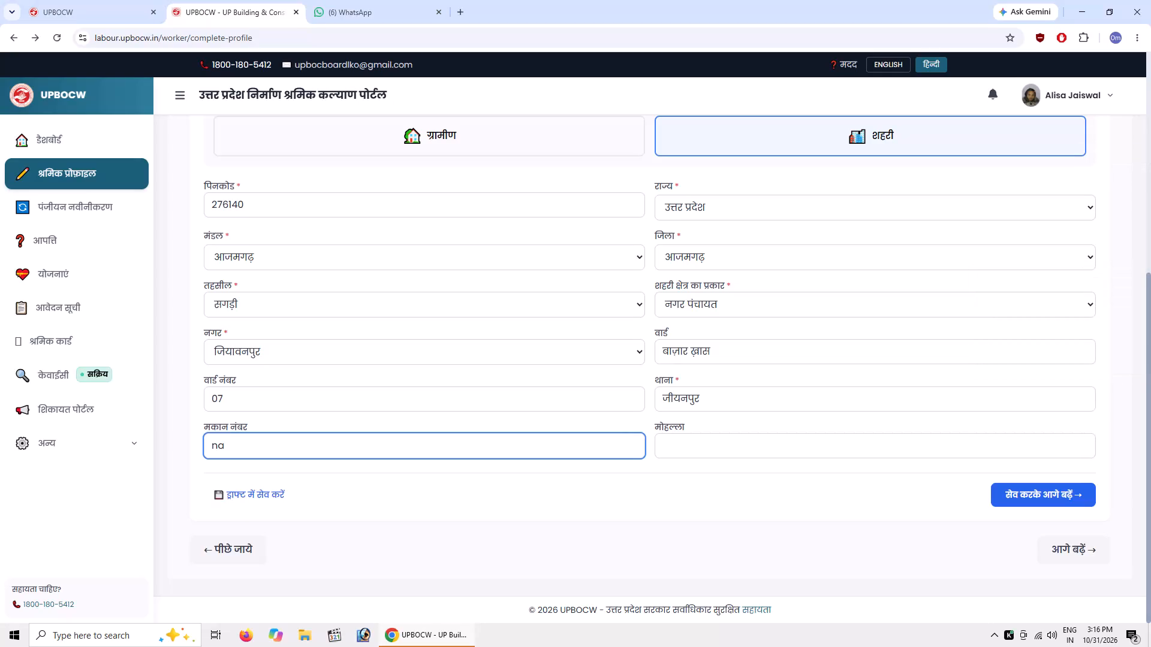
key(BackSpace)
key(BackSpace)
click(664, 453)
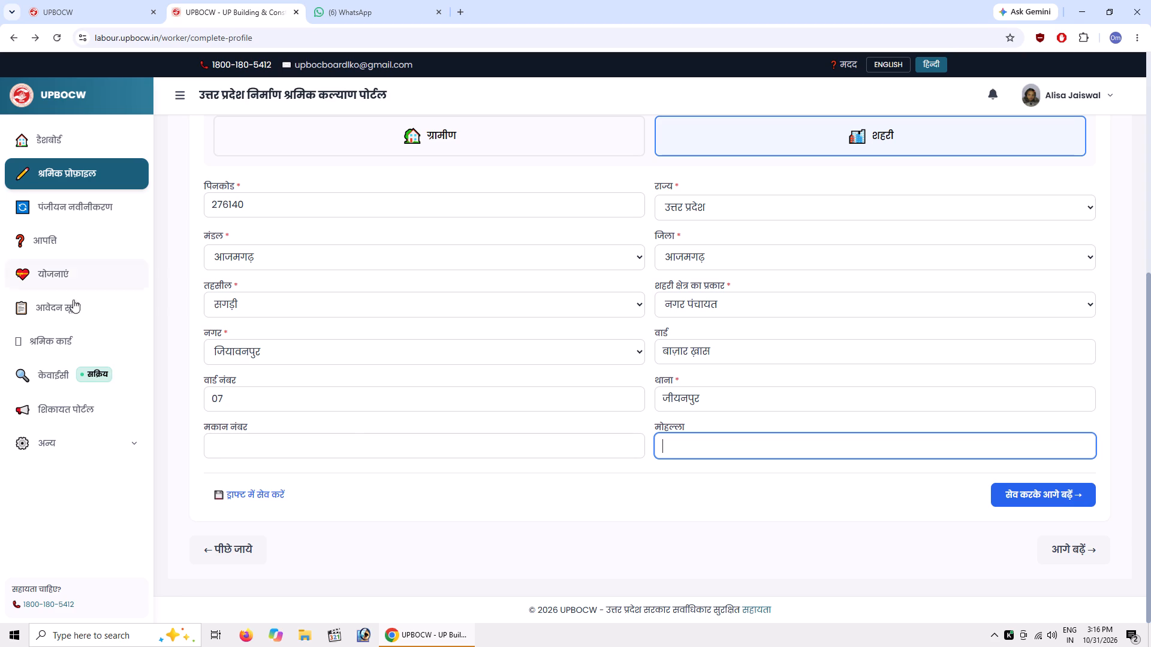
click(349, 436)
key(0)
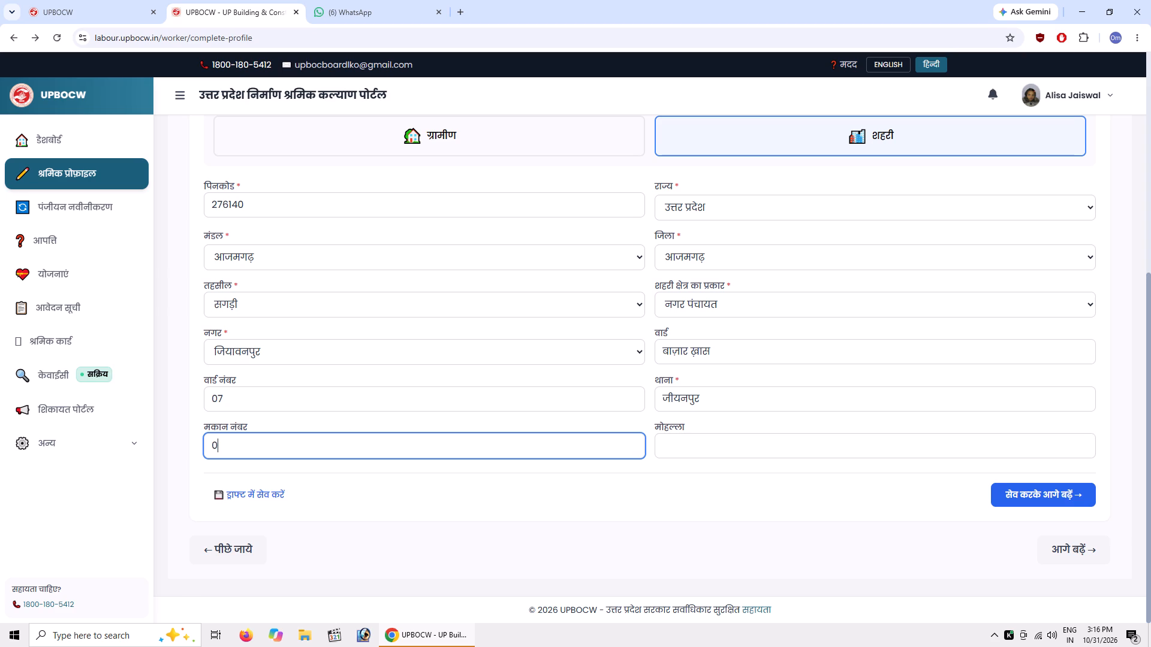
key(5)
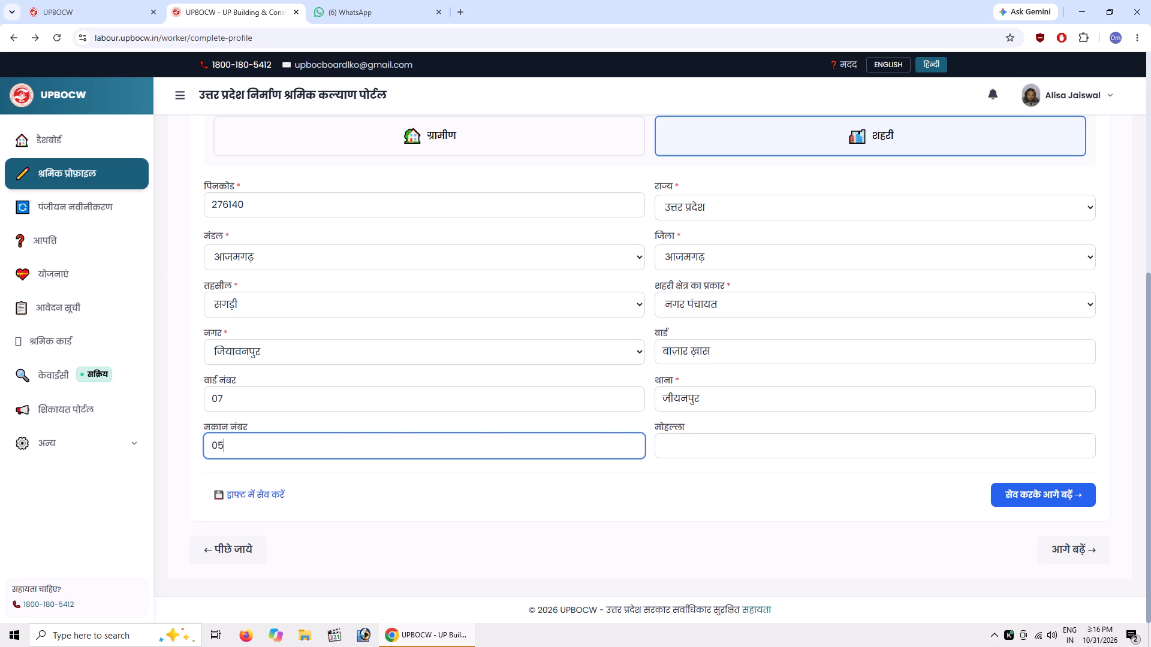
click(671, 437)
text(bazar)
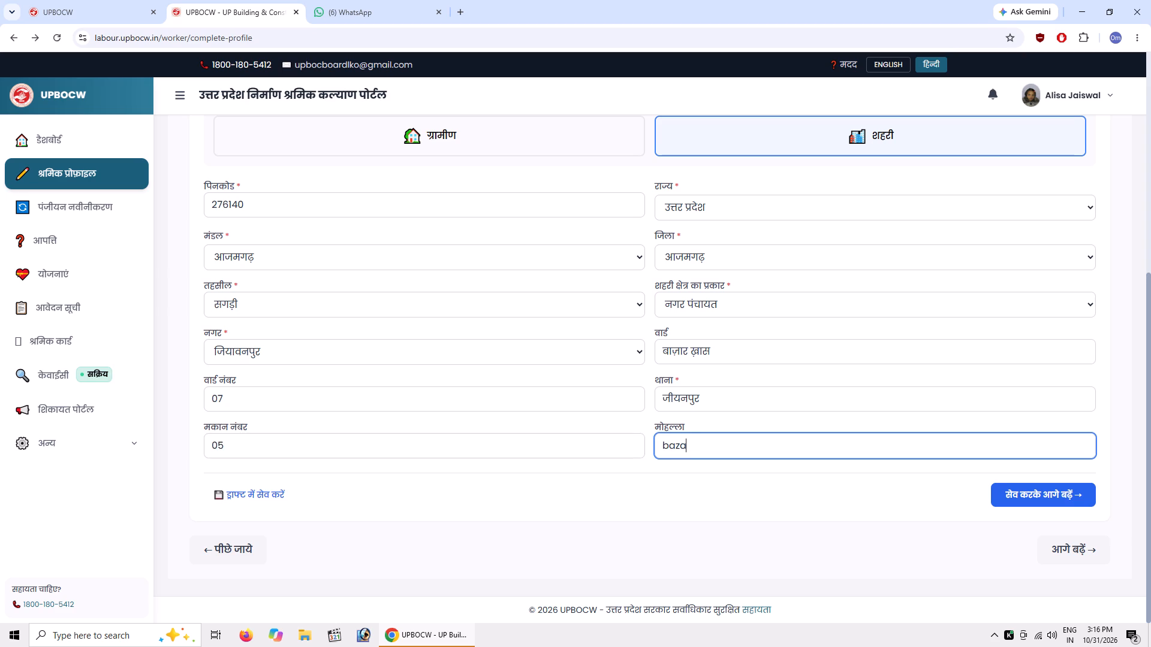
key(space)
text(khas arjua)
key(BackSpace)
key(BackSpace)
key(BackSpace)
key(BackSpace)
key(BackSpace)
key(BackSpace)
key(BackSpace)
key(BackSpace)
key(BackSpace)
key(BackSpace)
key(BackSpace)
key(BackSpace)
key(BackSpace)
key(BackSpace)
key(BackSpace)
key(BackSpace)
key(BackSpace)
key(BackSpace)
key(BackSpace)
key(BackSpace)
Enter the worker's locality in capital English letters as the मोहल्ला, and save the Aadhaar address section to move on.
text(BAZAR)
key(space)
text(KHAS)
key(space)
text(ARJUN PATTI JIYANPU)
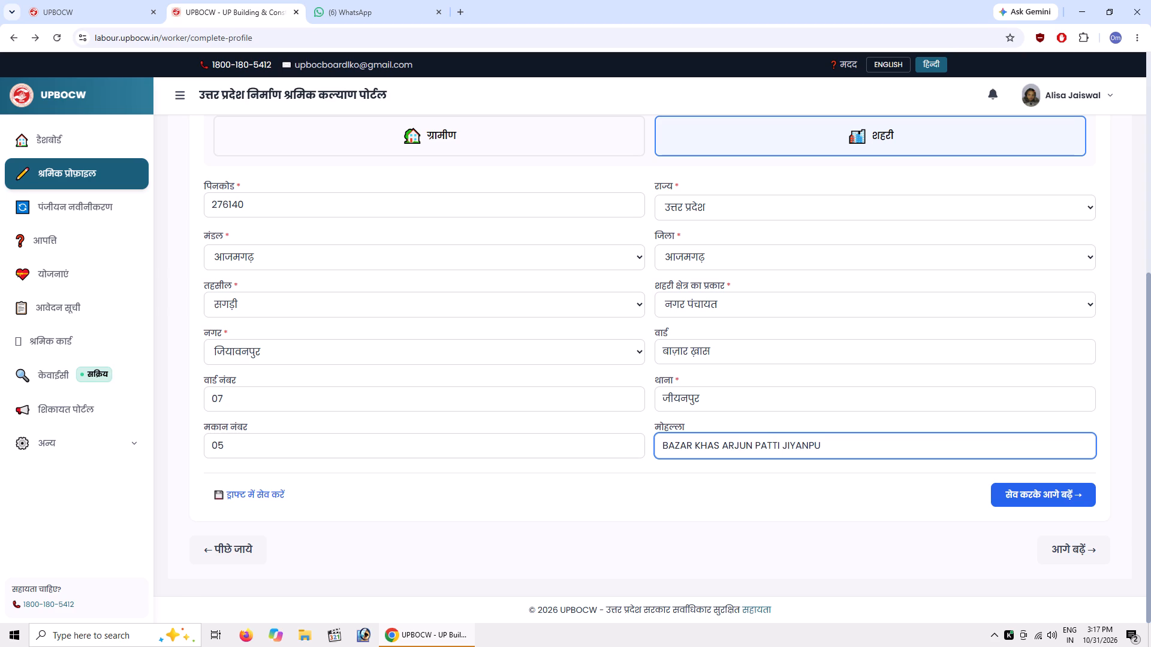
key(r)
click(1041, 495)
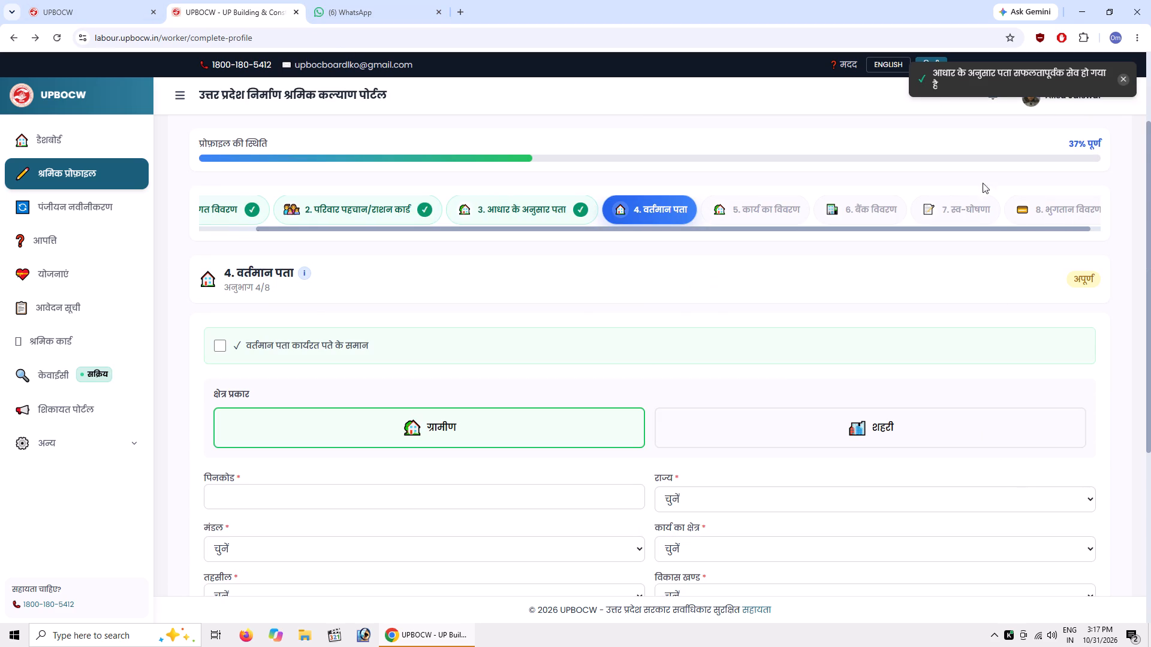
Mark the current address with वर्तमान पता कार्यरत पते के समान to reuse the address already entered, and save the वर्तमान पता section.
click(901, 433)
scroll(481, 388, down, 1)
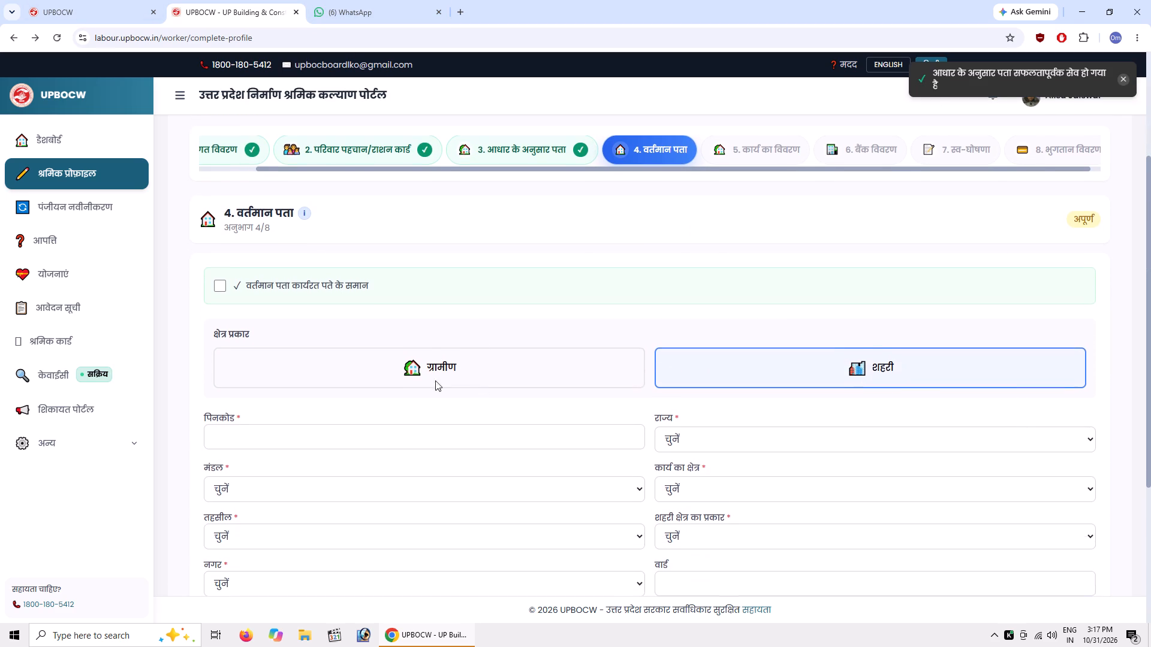
click(216, 285)
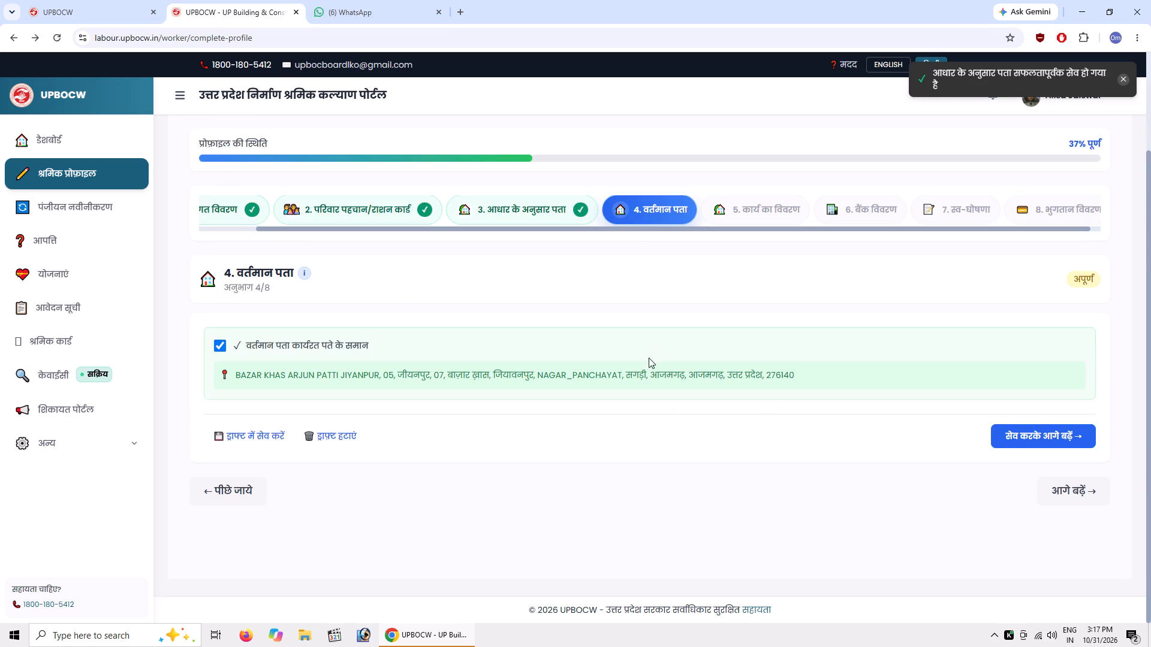
click(1017, 440)
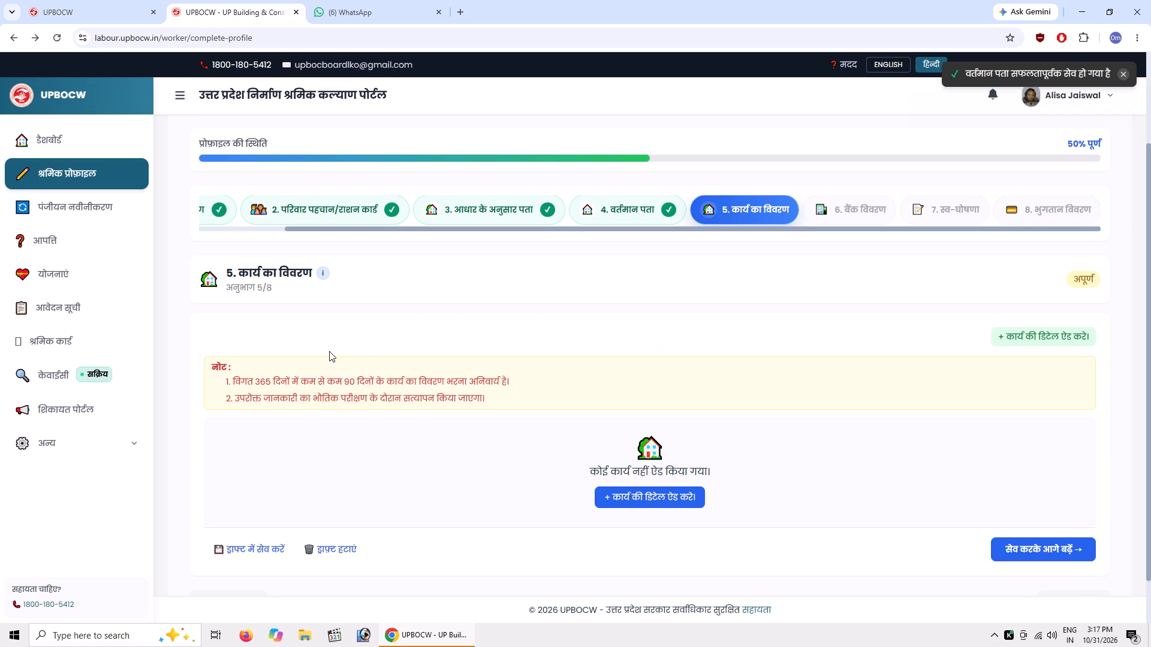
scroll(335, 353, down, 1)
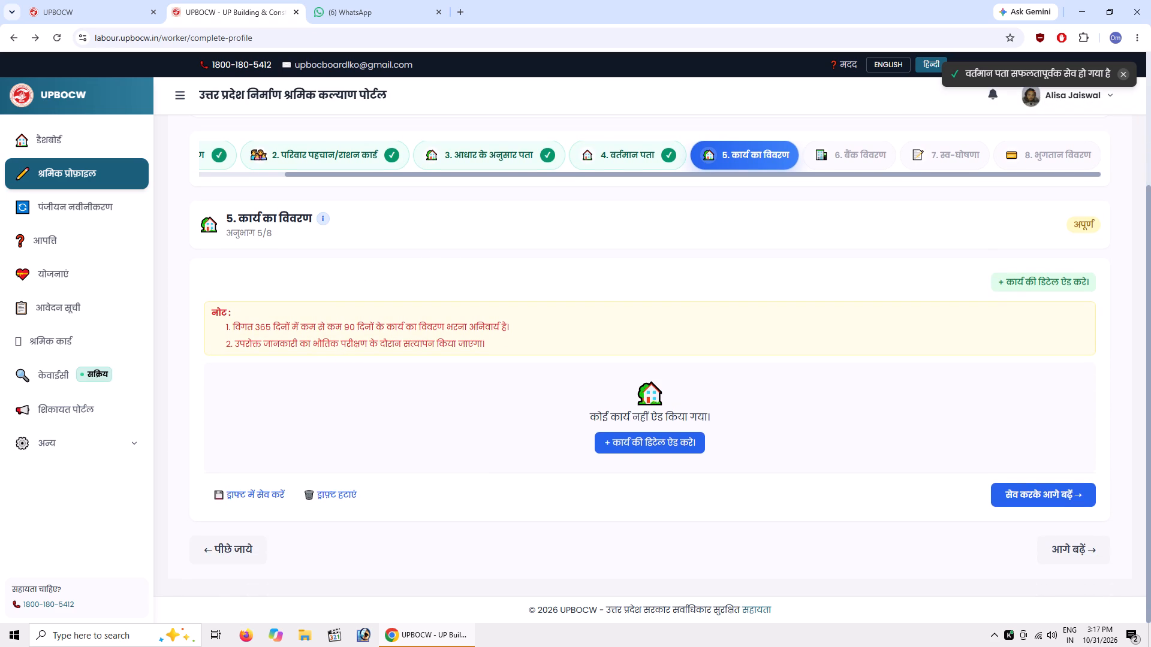
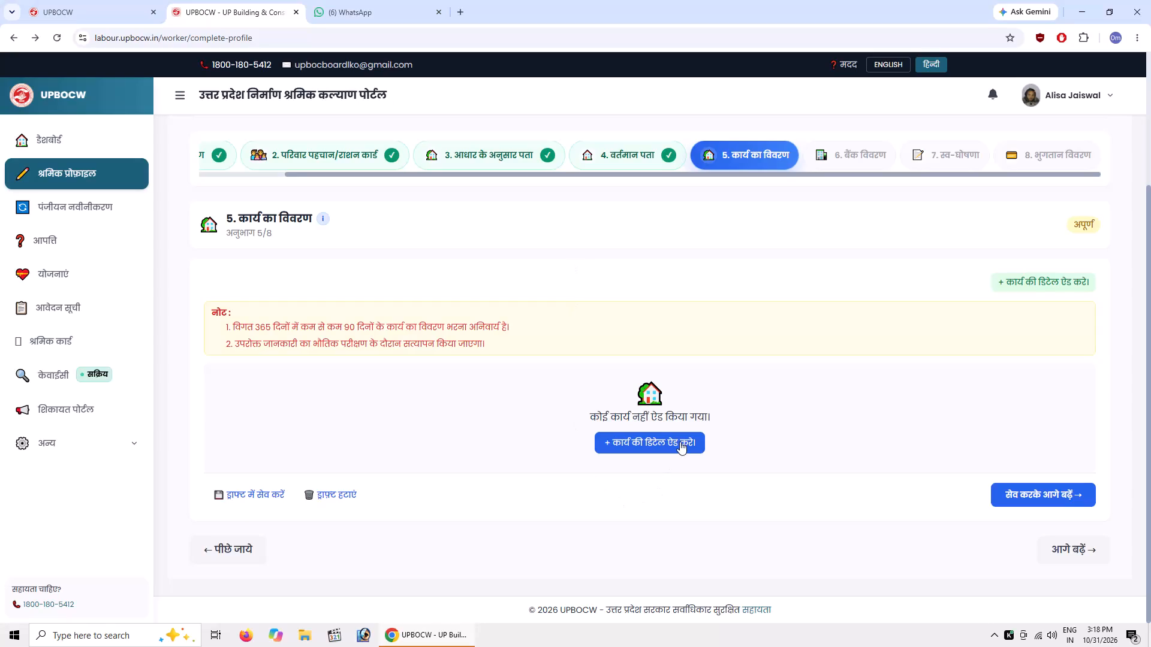
Add a new work detail entry to the empty कार्य का विवरण section.
click(680, 442)
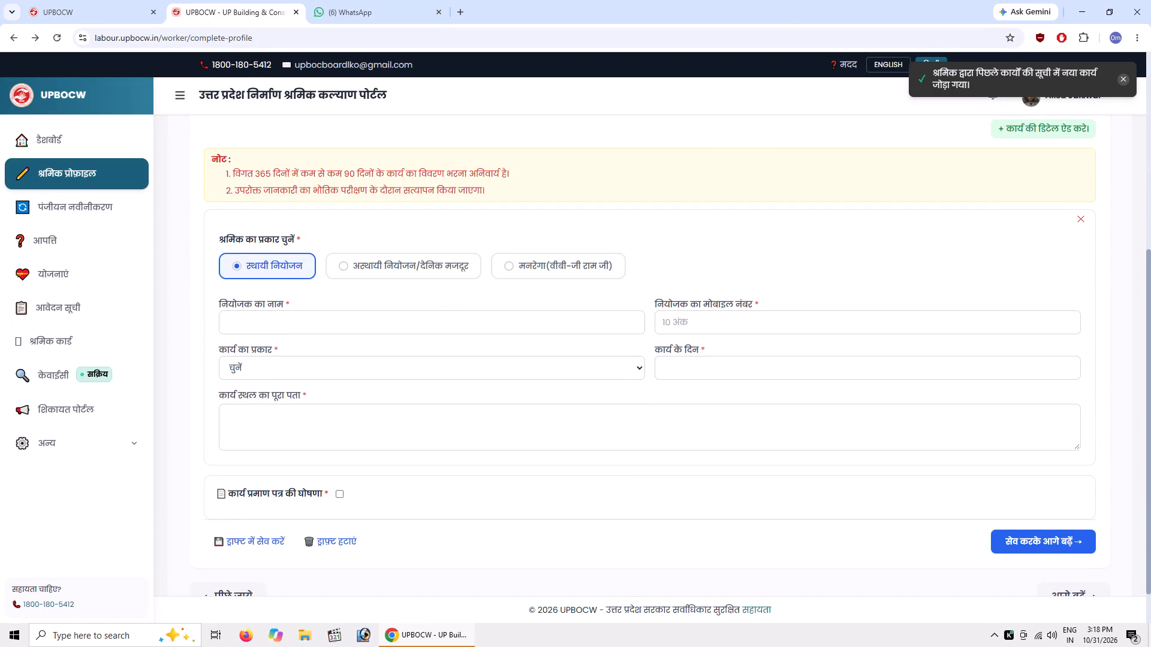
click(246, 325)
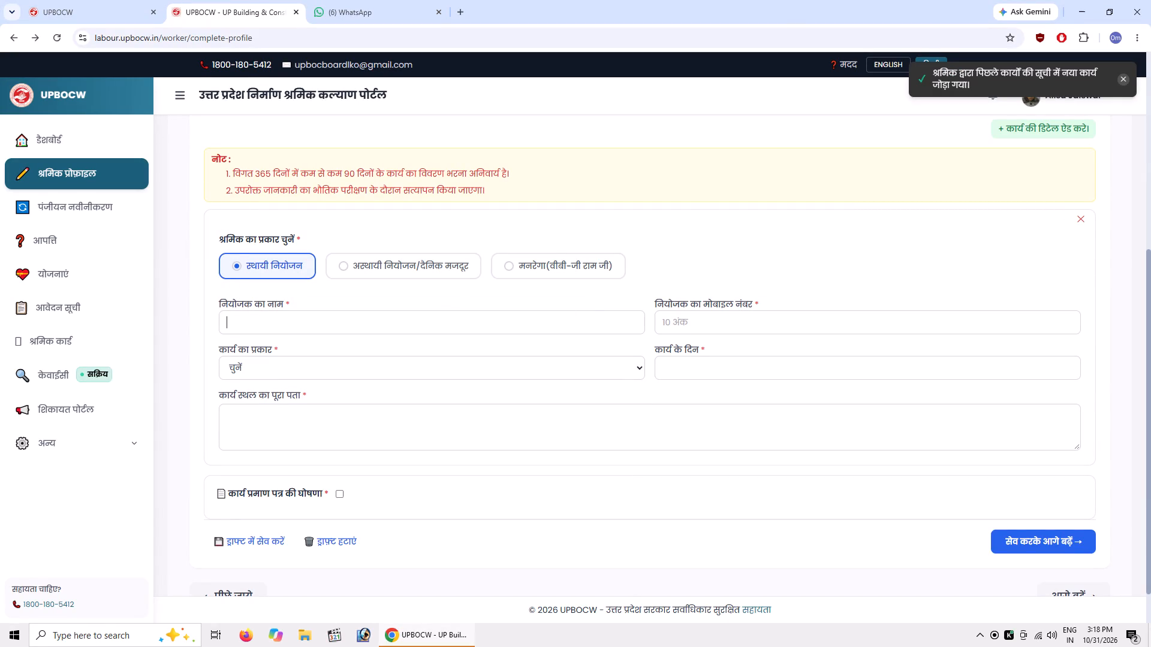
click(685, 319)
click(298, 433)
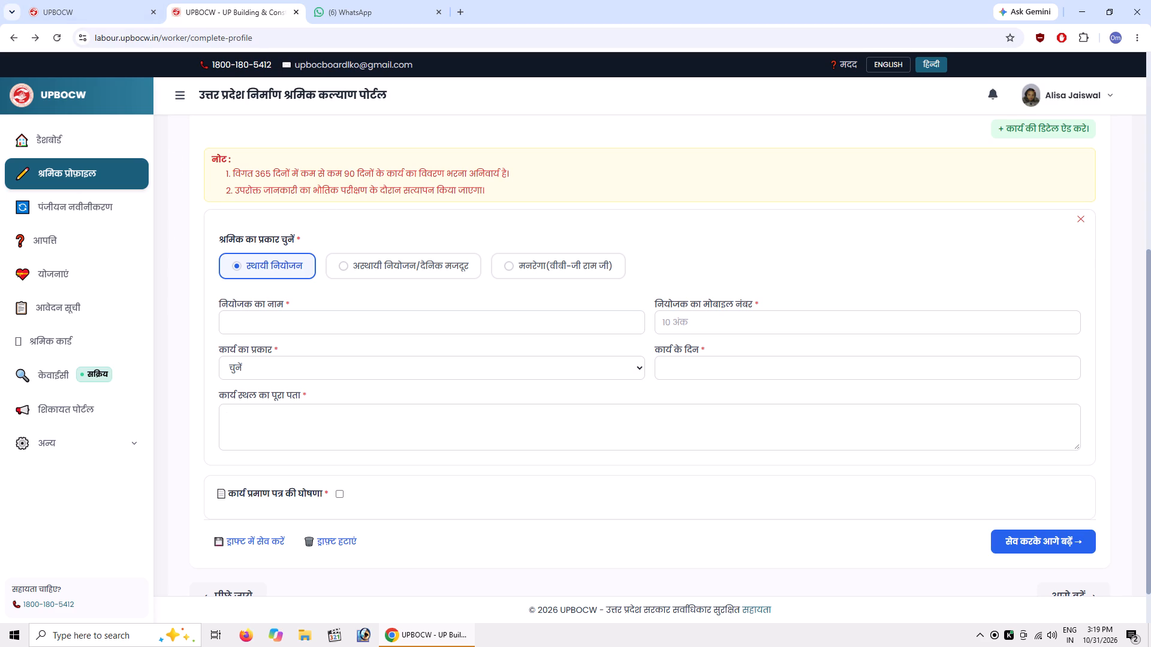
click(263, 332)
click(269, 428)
Start filling in the working days (कार्य के दिन) field of the new permanent-employment work entry.
click(707, 364)
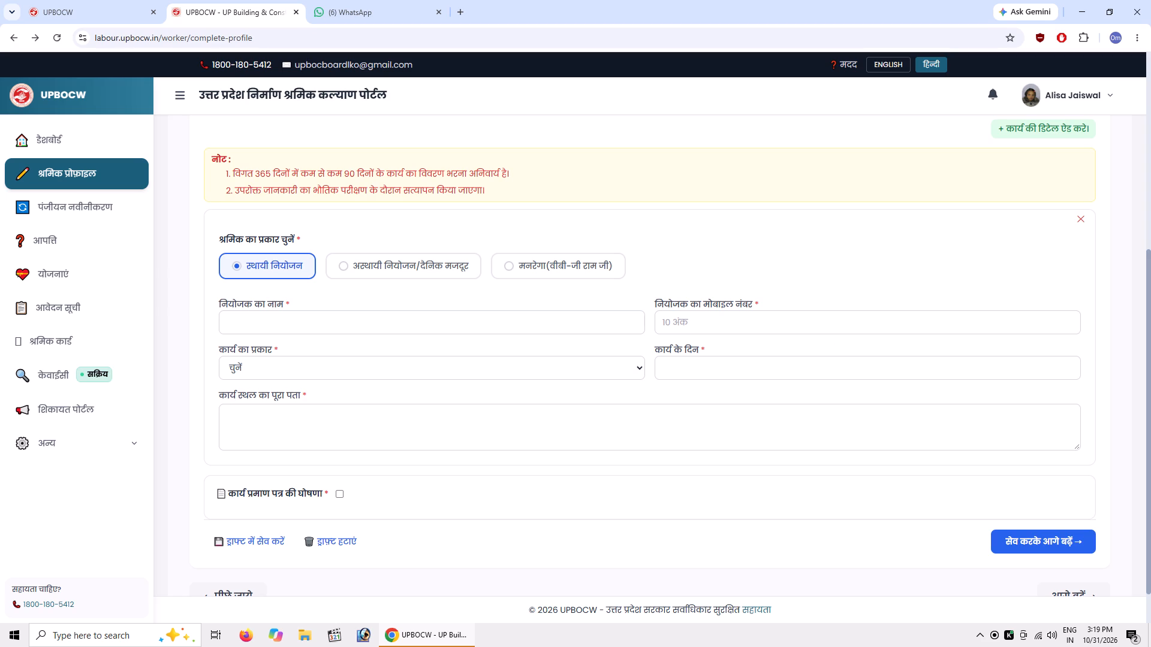
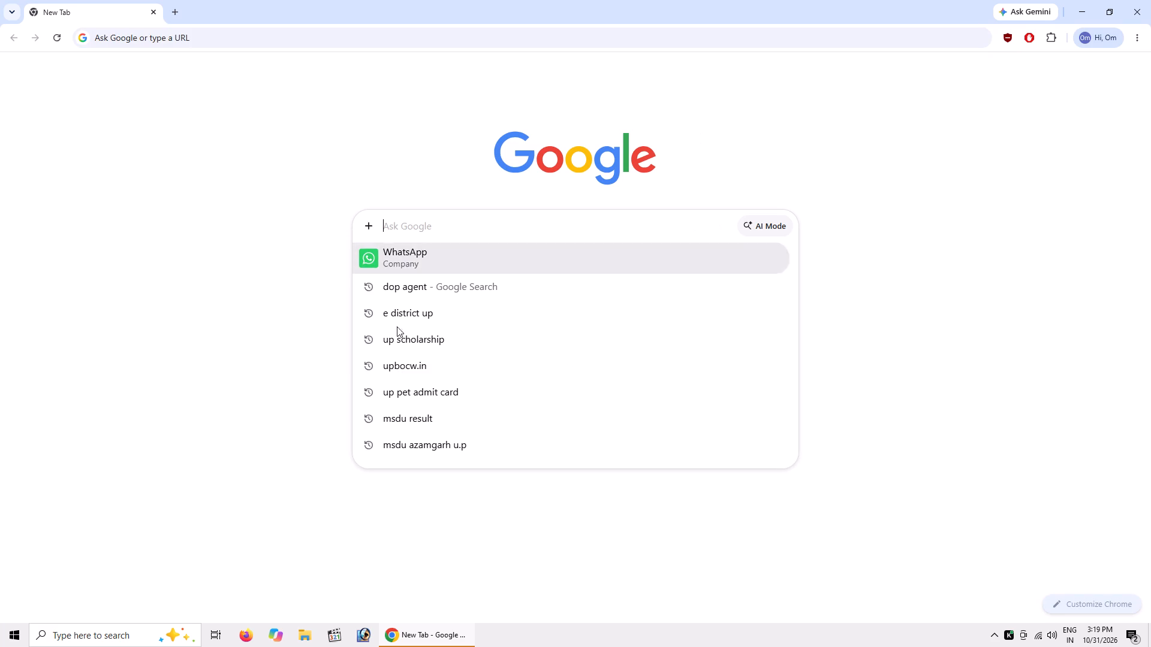
Search Google for up scholarship and open the official Scholarship - UP Government website.
click(407, 343)
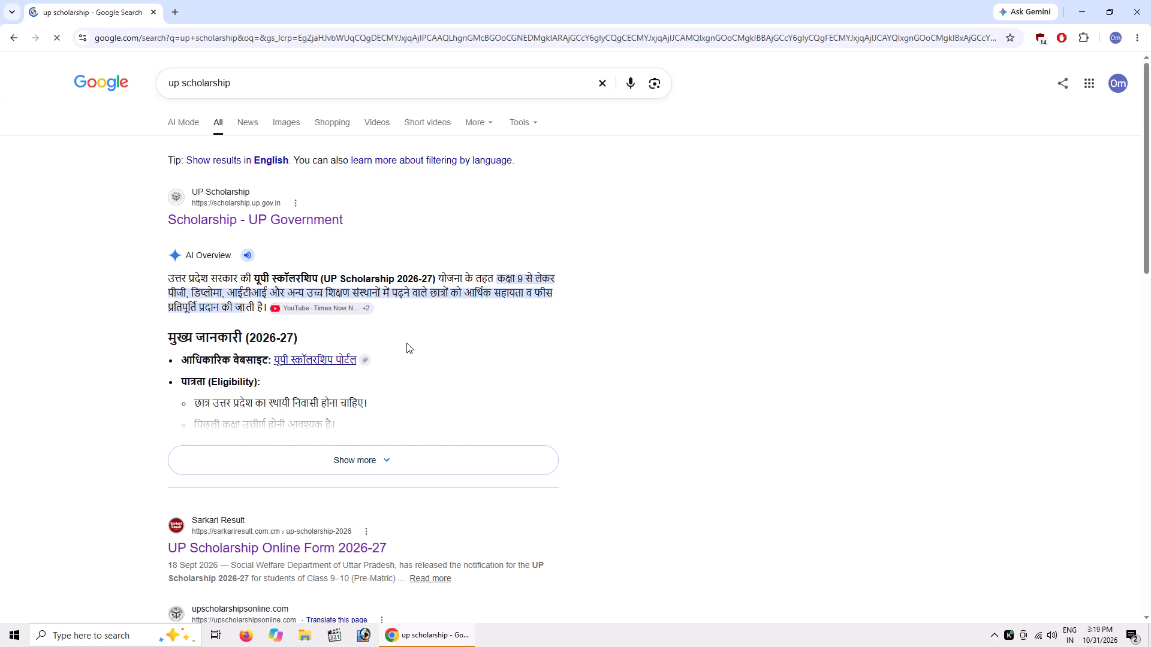
click(261, 225)
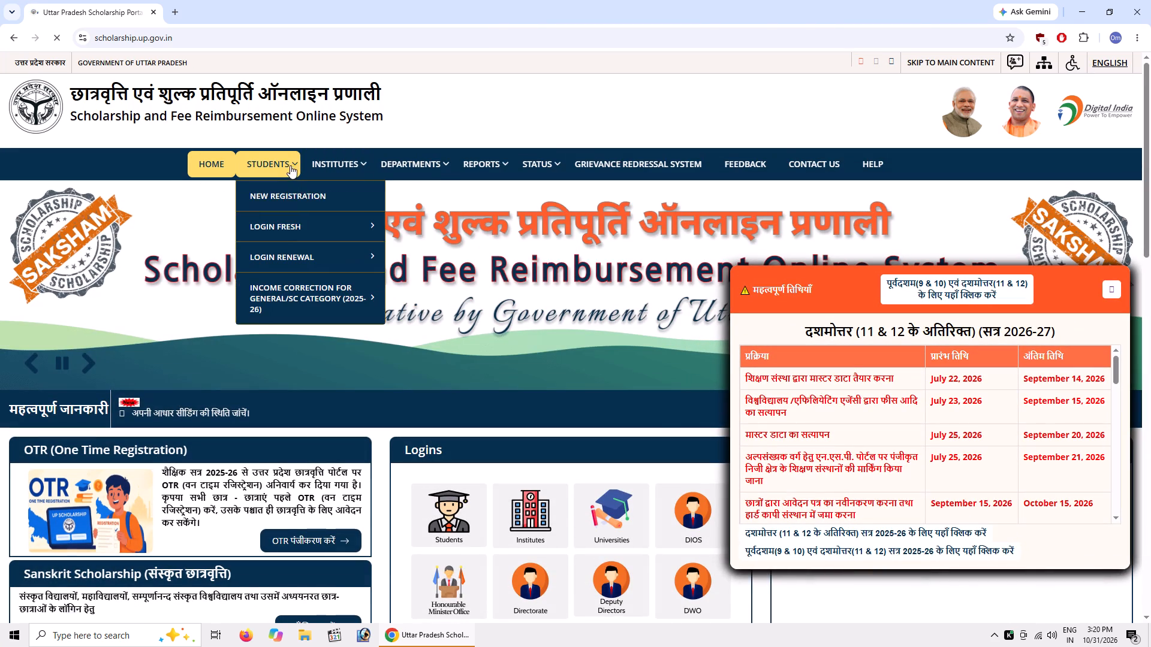
Open the fresh login page for Postmetric Other Than Inter students on the Uttar Pradesh scholarship site.
click(446, 297)
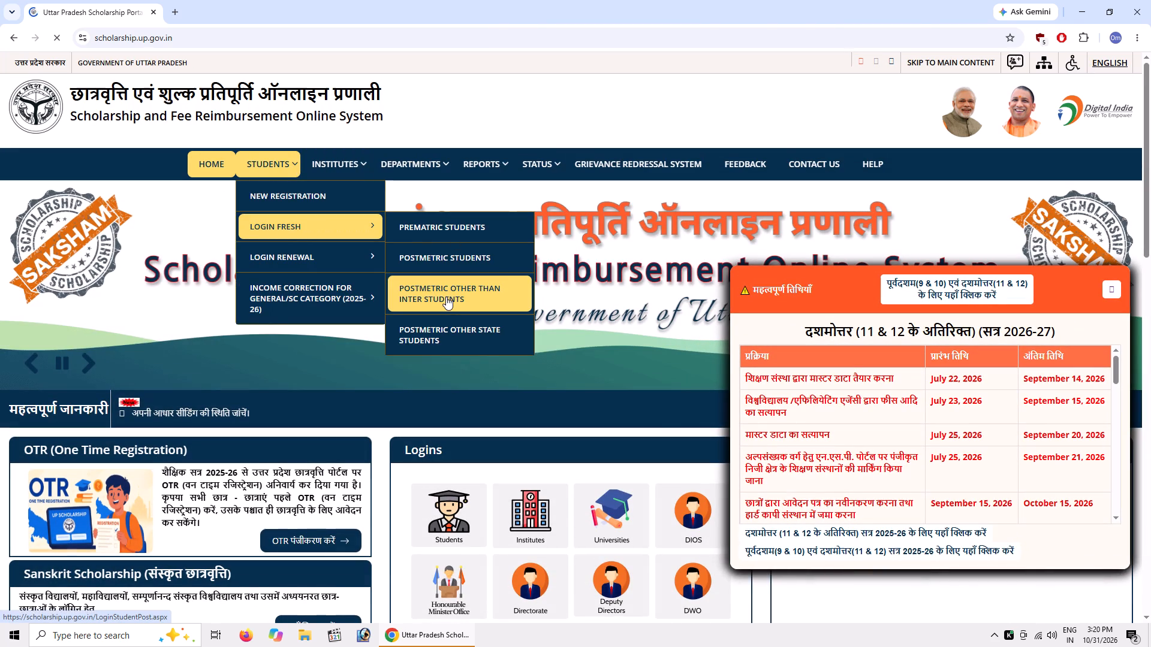
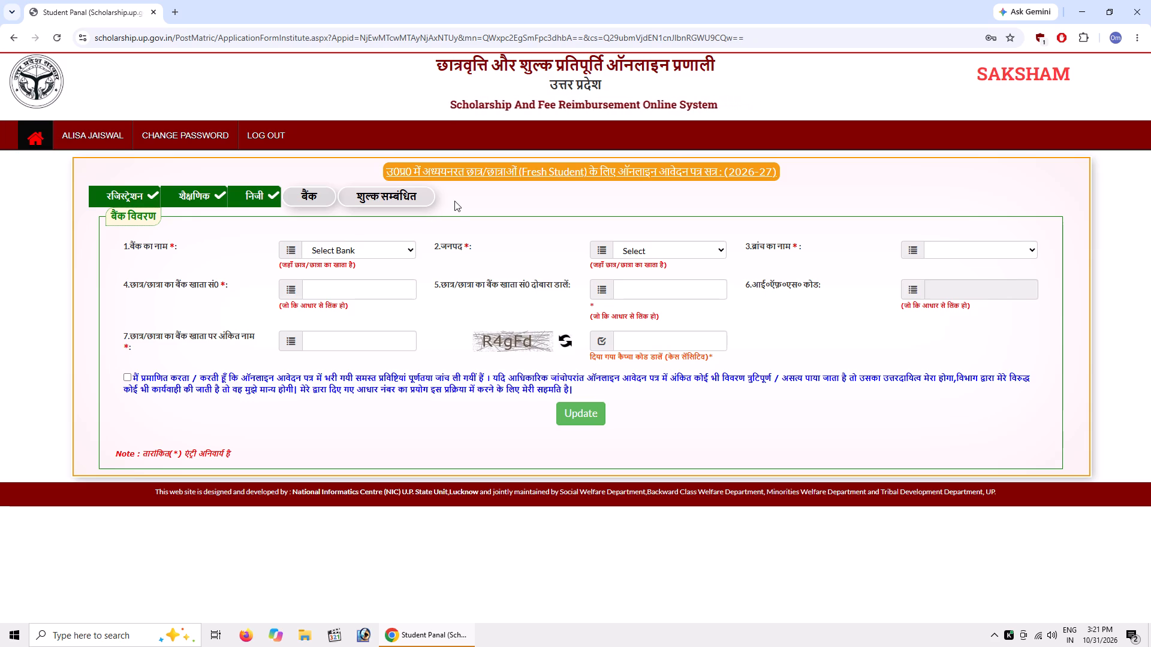
Select BARODA UP GRAMEEN BANK as the student's bank in the scholarship form's bank details.
click(395, 253)
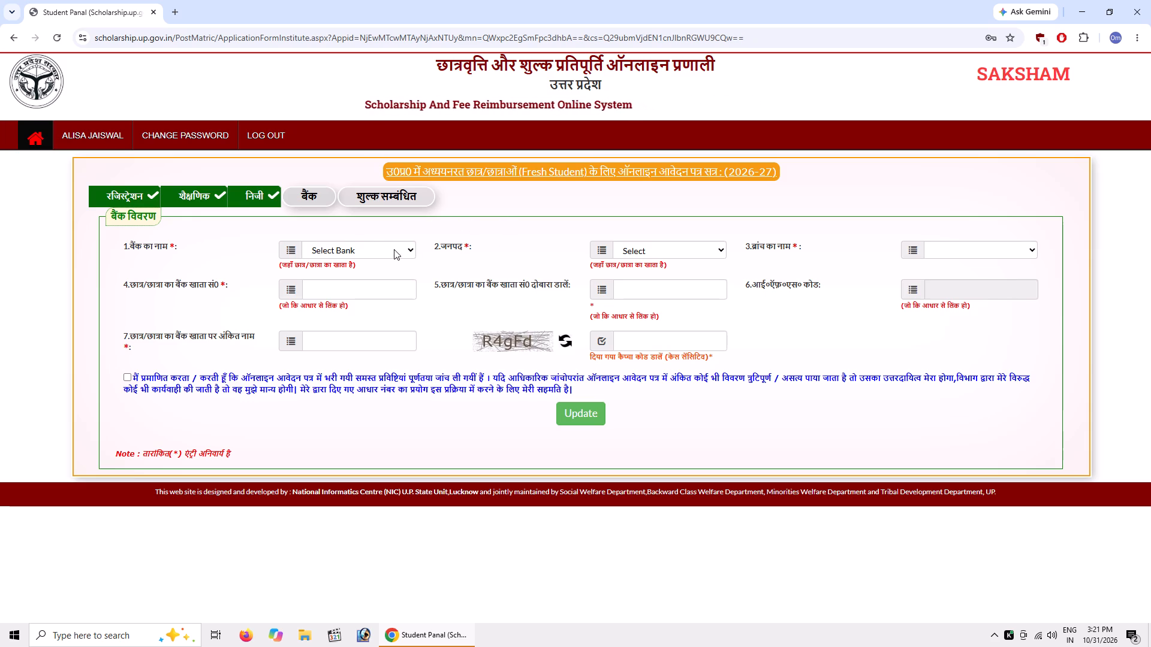
click(384, 247)
click(382, 247)
double_click(399, 247)
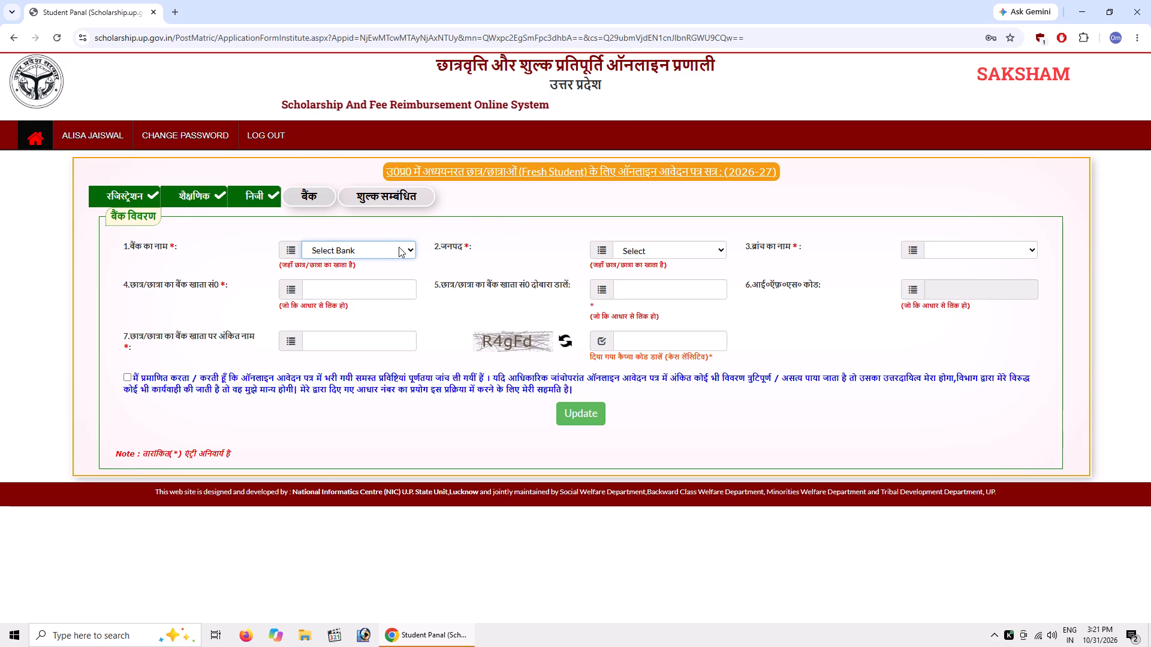
scroll(386, 322, down, 6)
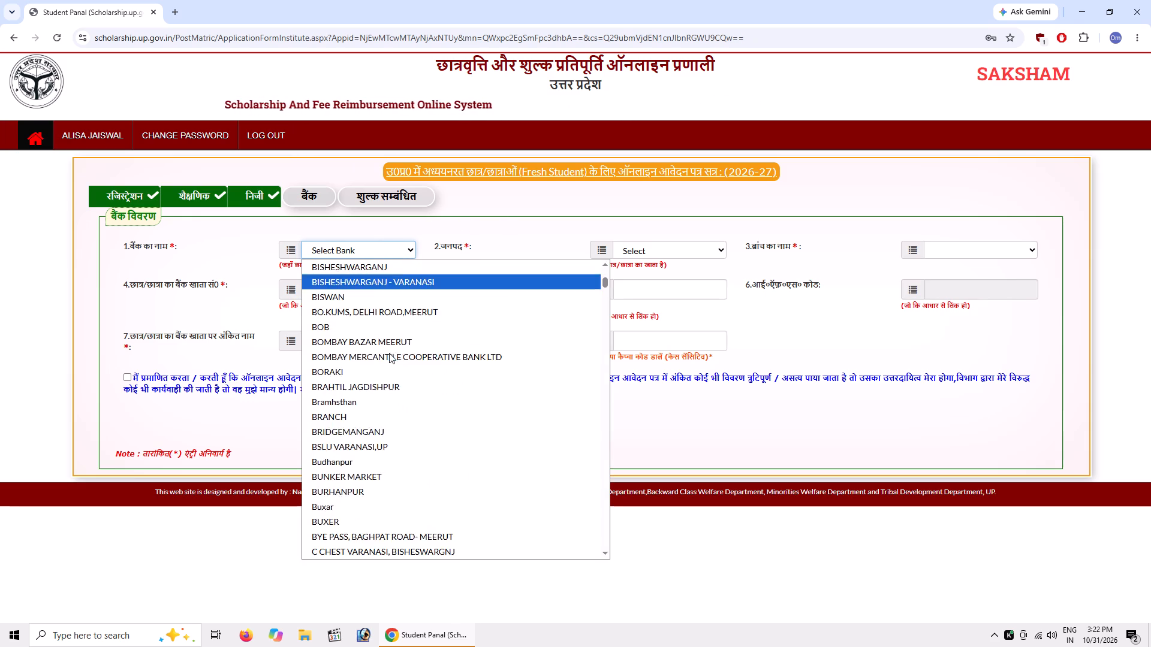
scroll(389, 352, down, 2)
scroll(392, 357, up, 3)
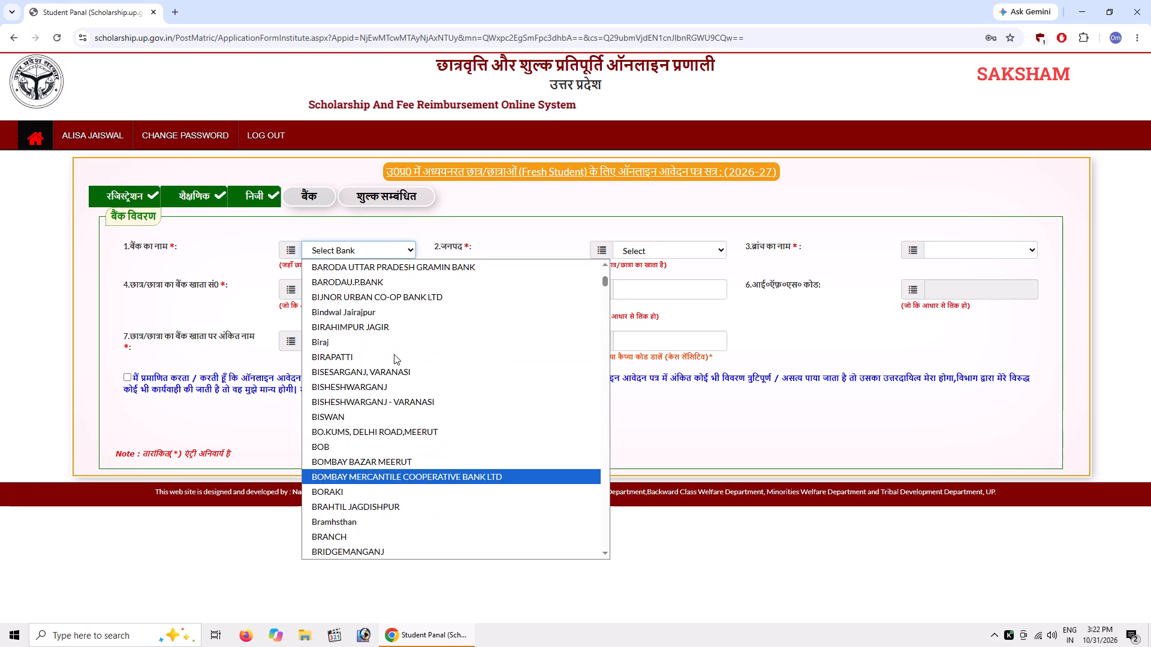
scroll(394, 354, up, 1)
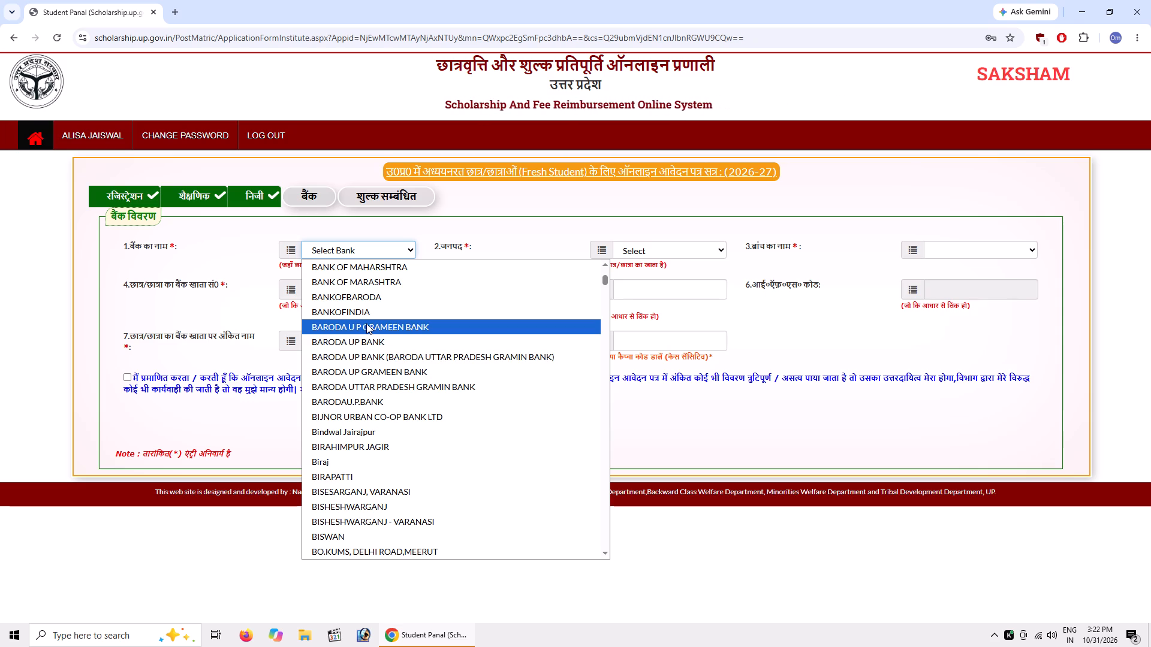
click(373, 375)
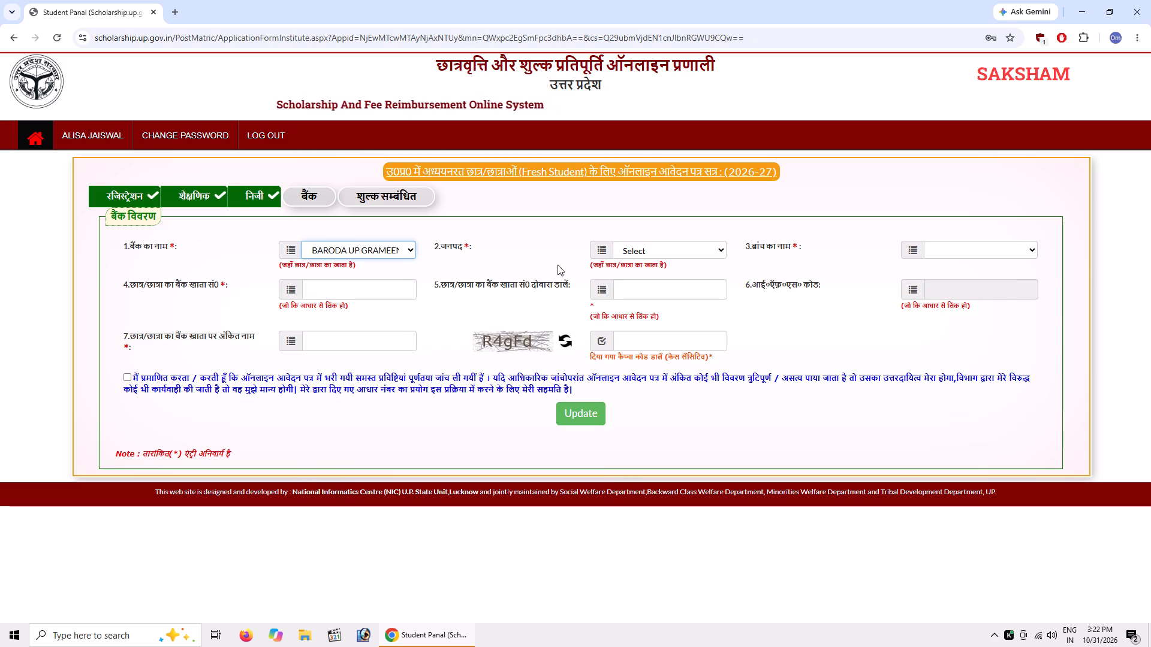
Set the district of the student's bank account to Azamgarh.
click(636, 247)
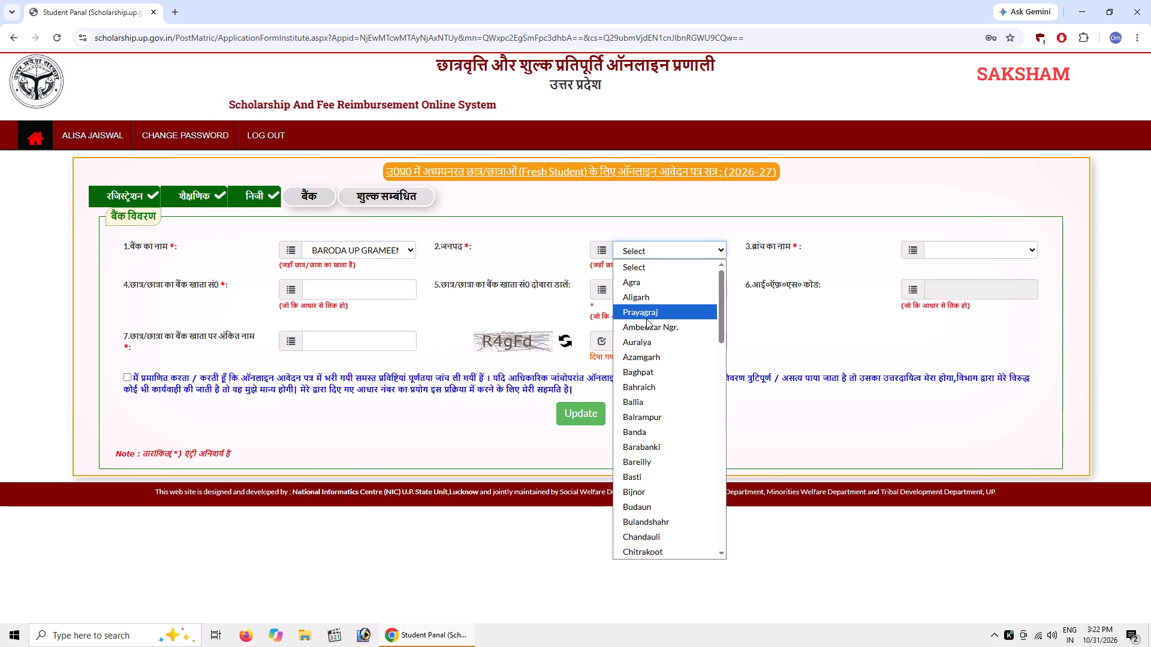
click(649, 359)
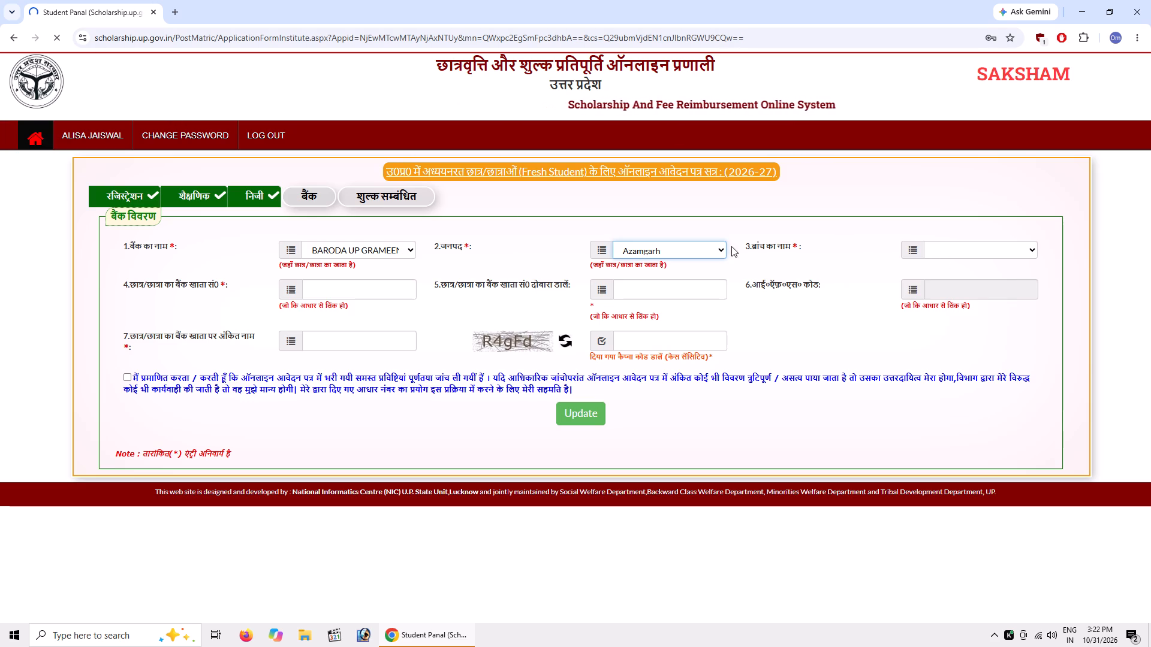
click(692, 248)
scroll(683, 300, down, 2)
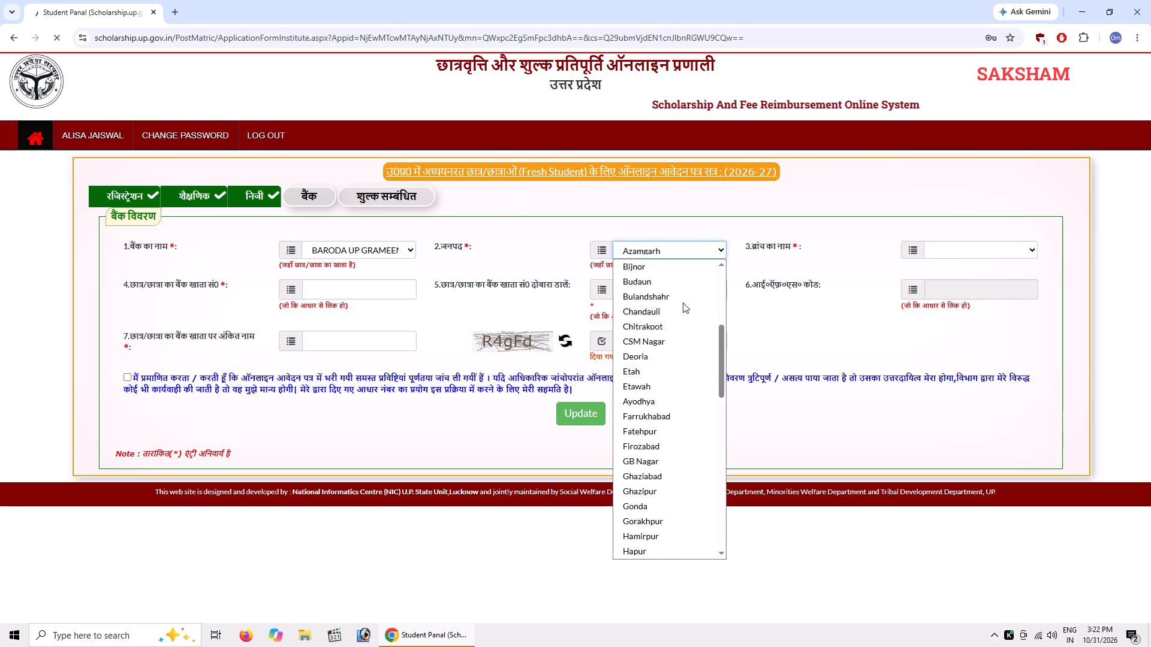
scroll(684, 305, down, 2)
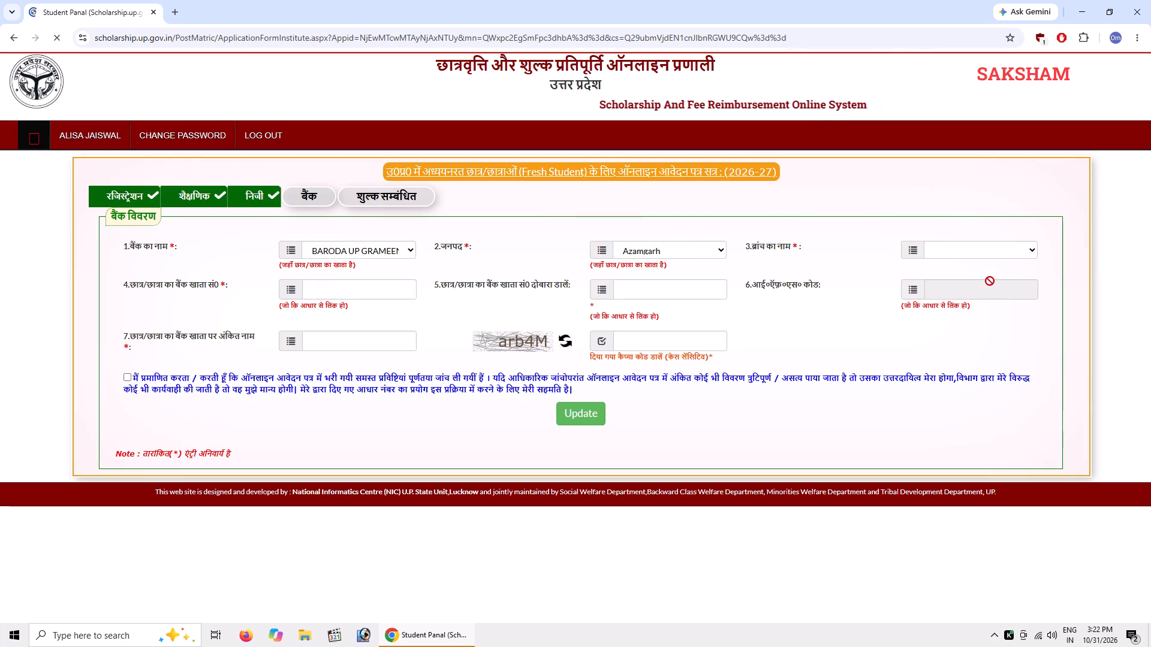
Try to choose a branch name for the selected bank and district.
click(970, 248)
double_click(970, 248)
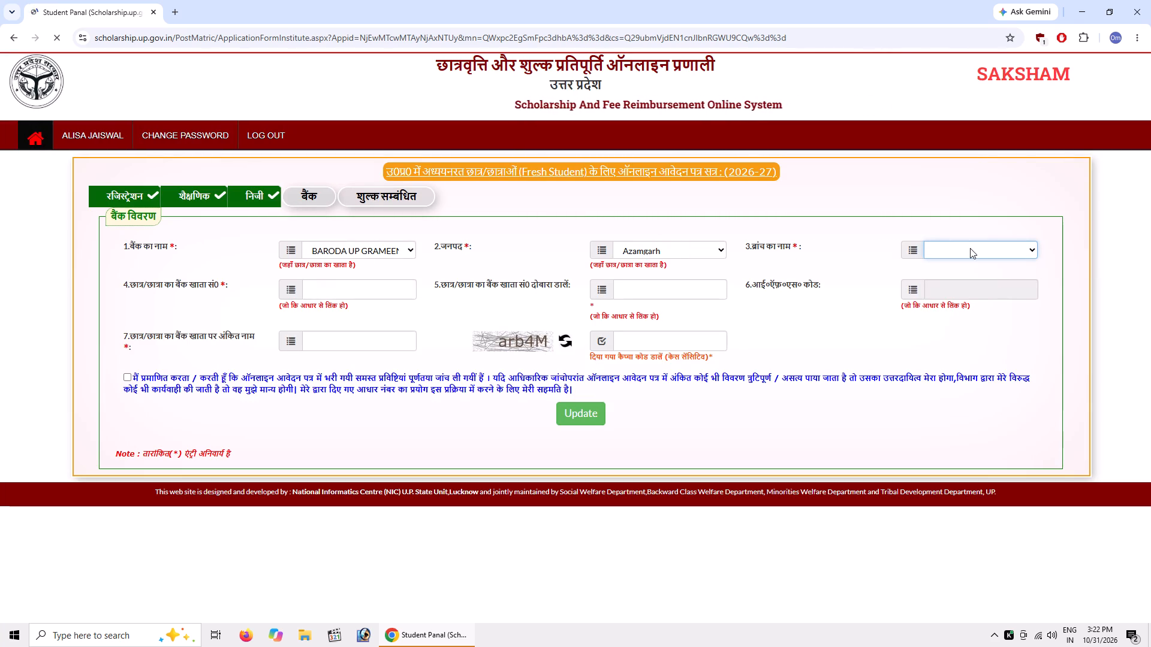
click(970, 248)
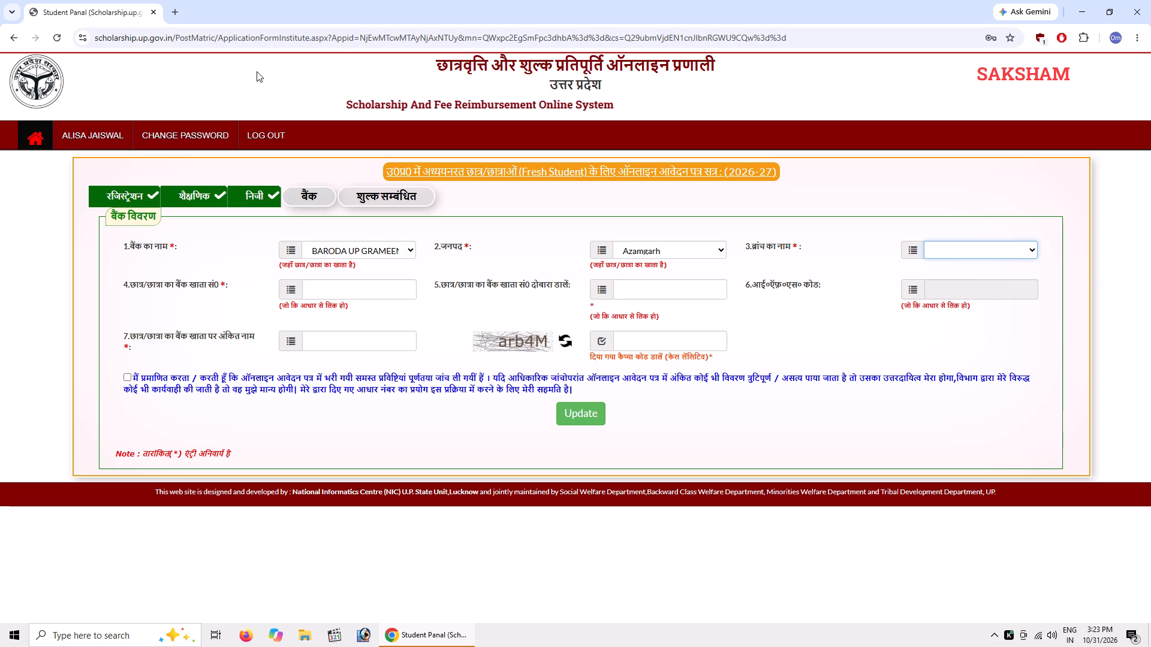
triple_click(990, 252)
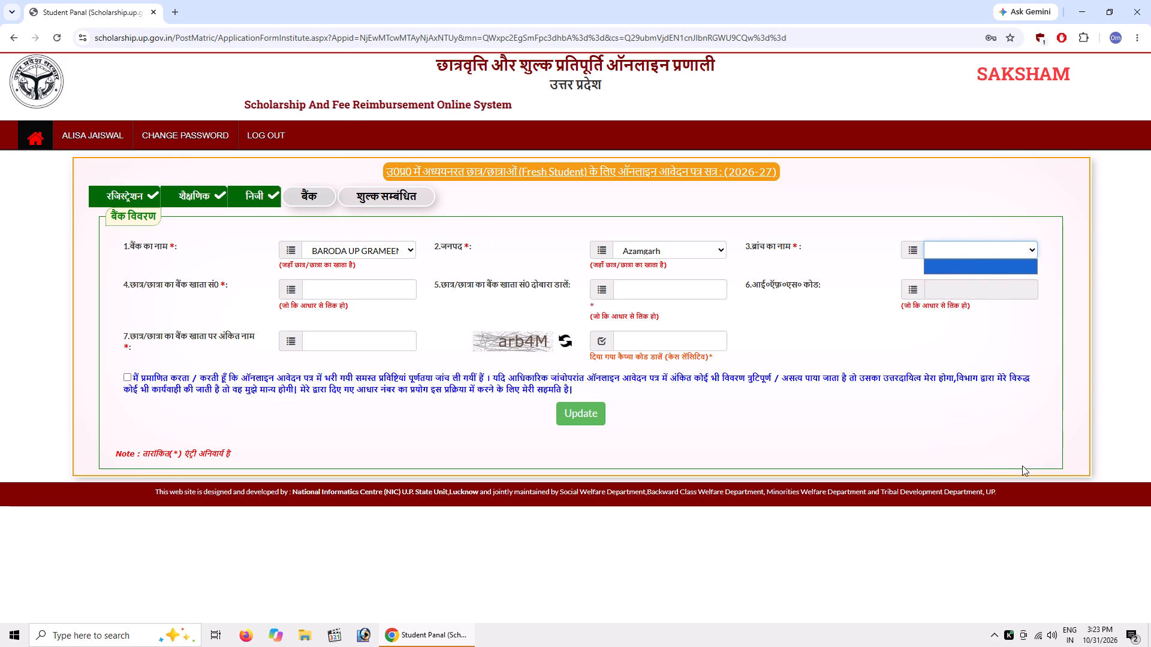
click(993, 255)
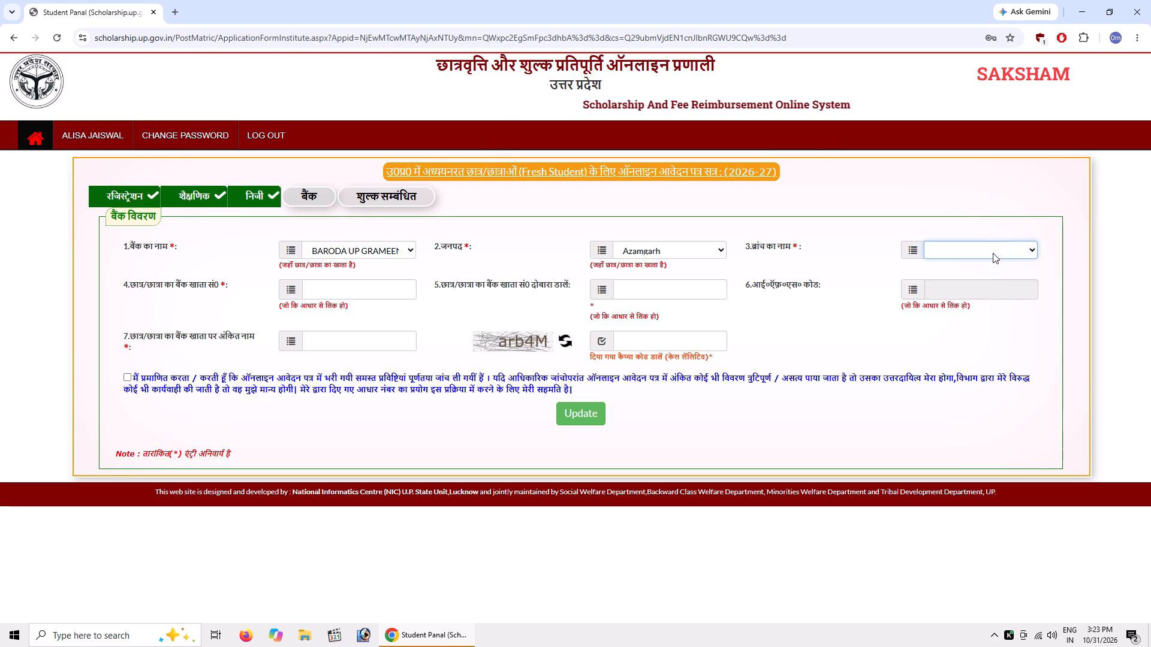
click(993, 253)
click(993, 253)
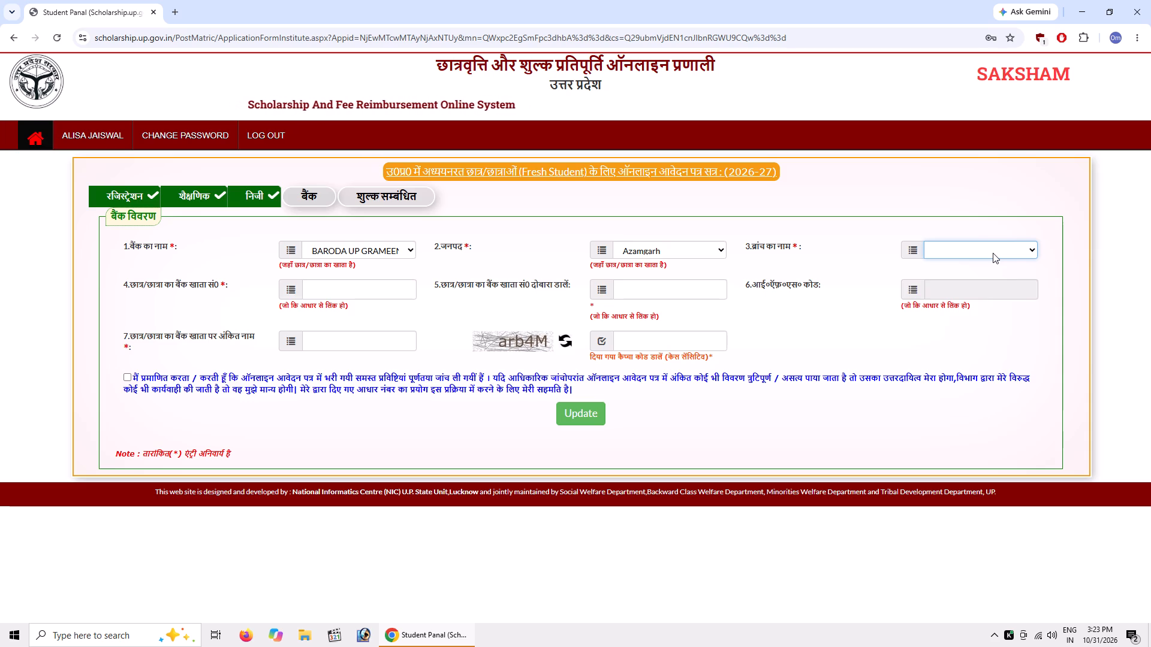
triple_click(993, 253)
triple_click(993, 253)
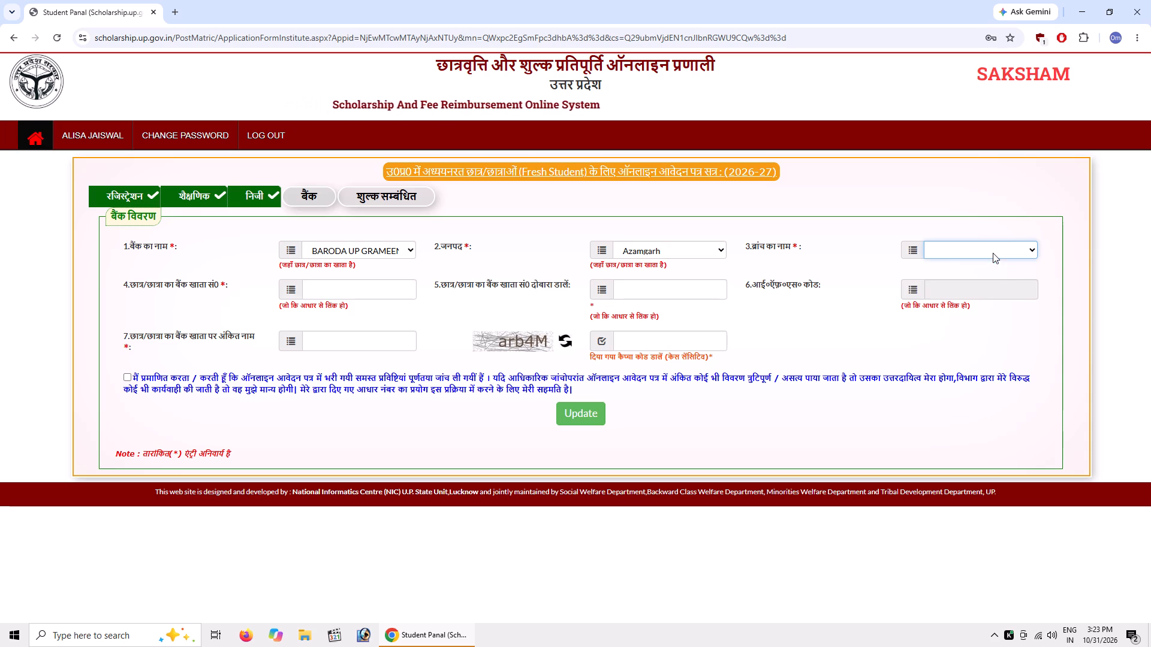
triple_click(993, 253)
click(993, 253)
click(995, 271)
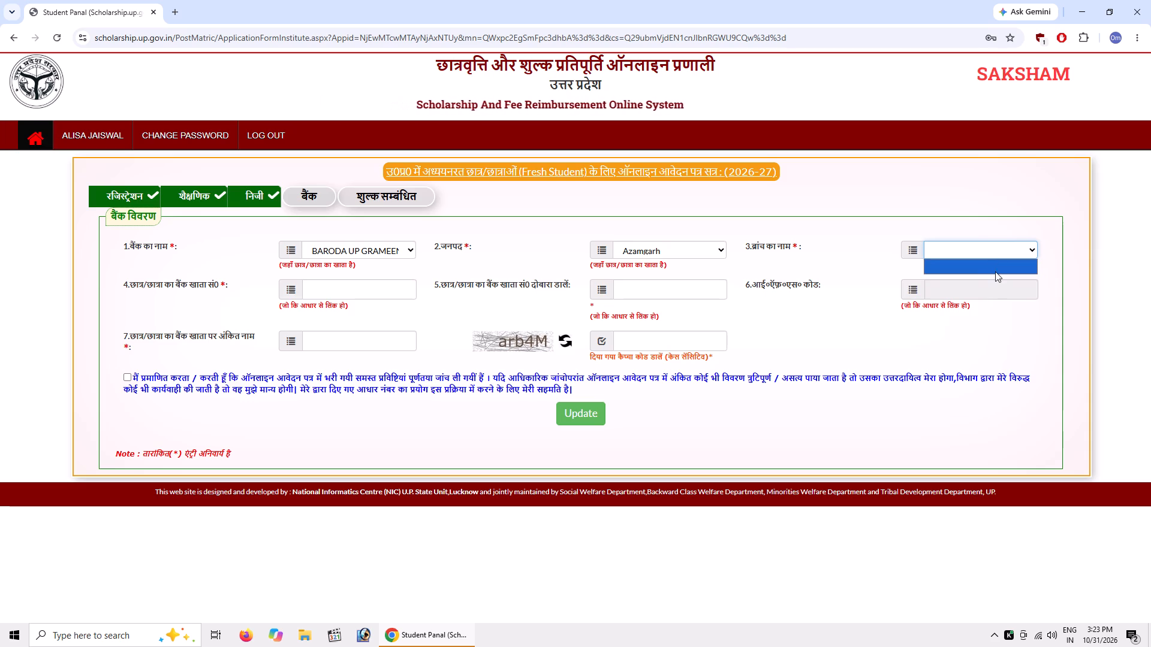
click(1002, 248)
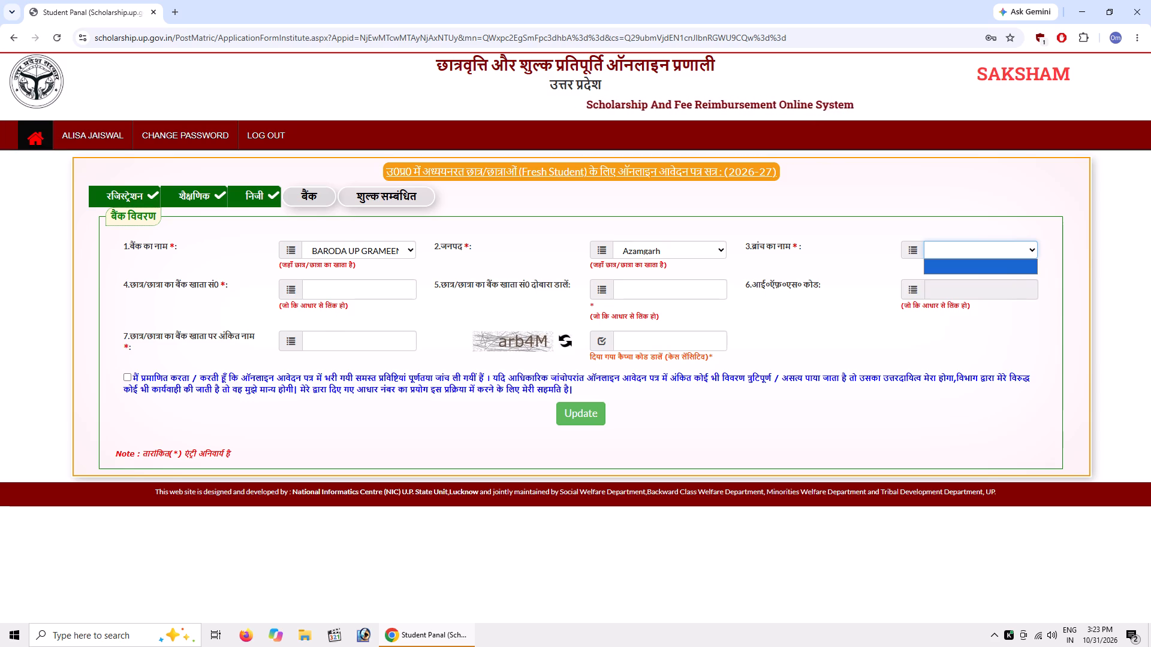
Close the browser window with the scholarship application without submitting the bank details.
drag(255, 368, 0, 0)
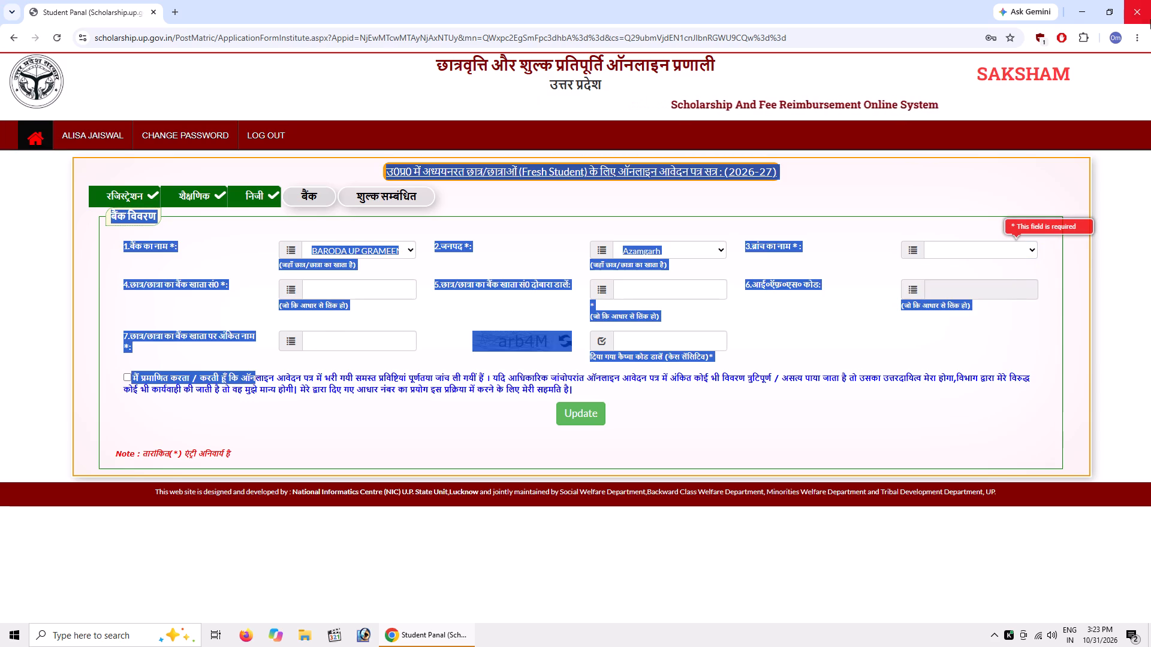
click(1150, 19)
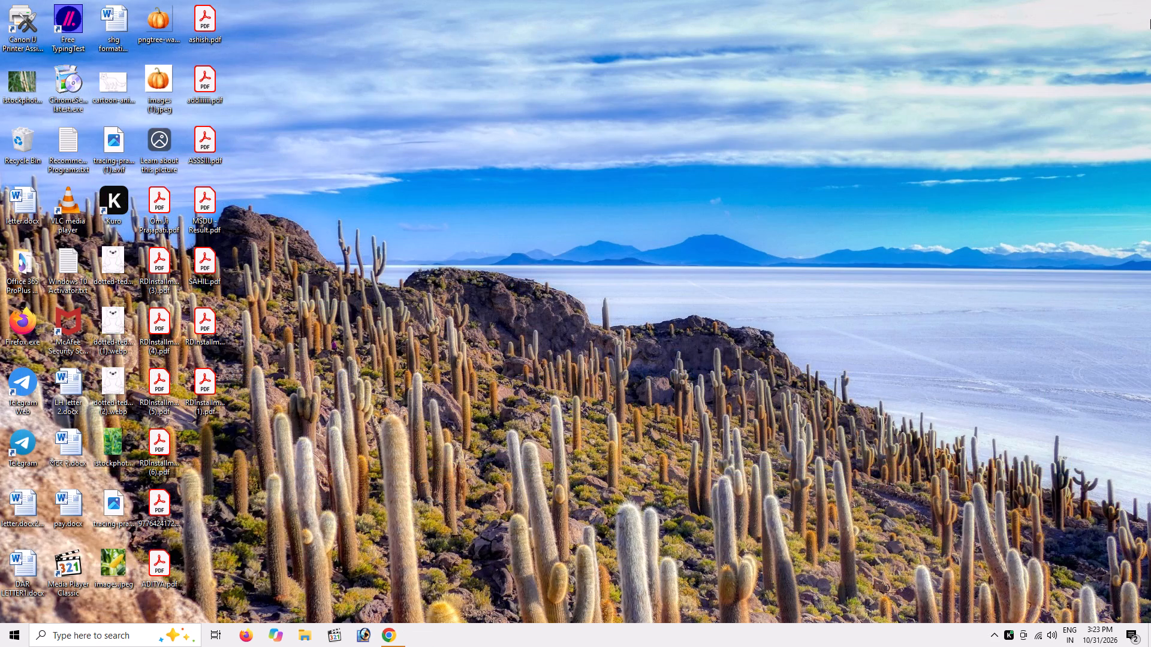